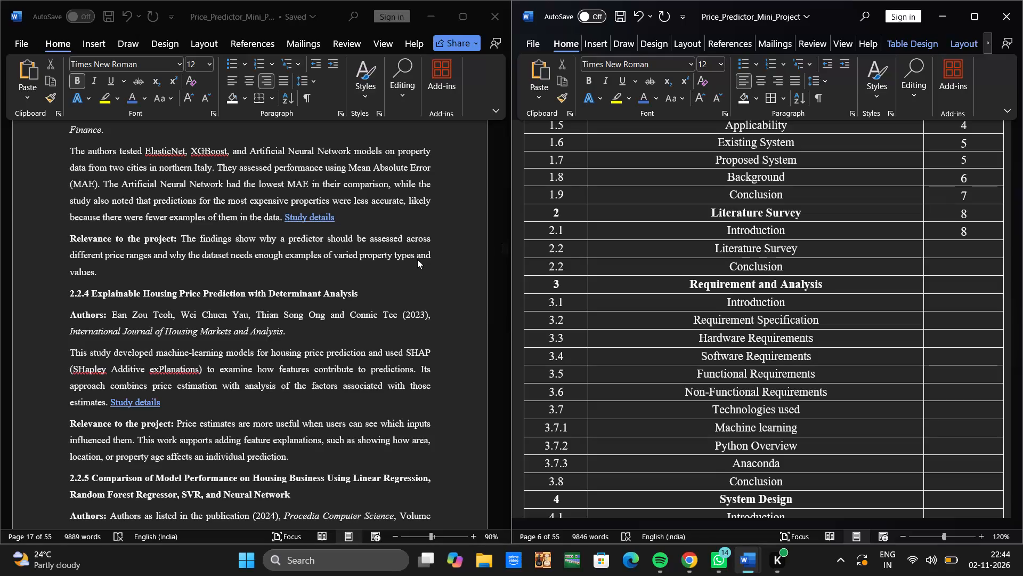
Look through the section 2.2 literature survey entries in the report to check which pages they fall on.
scroll(417, 259, "down", 1)
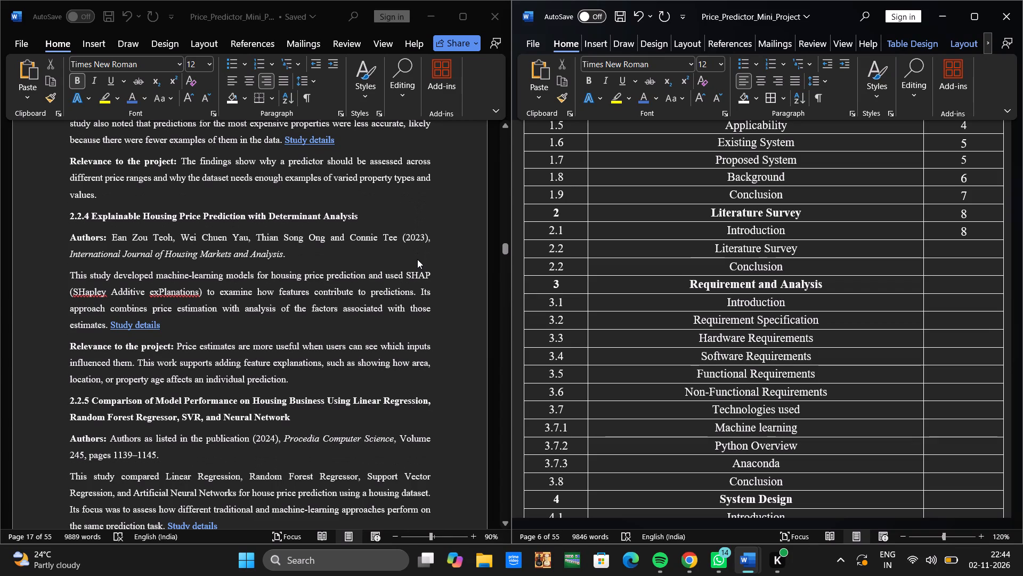
scroll(417, 259, "up", 2)
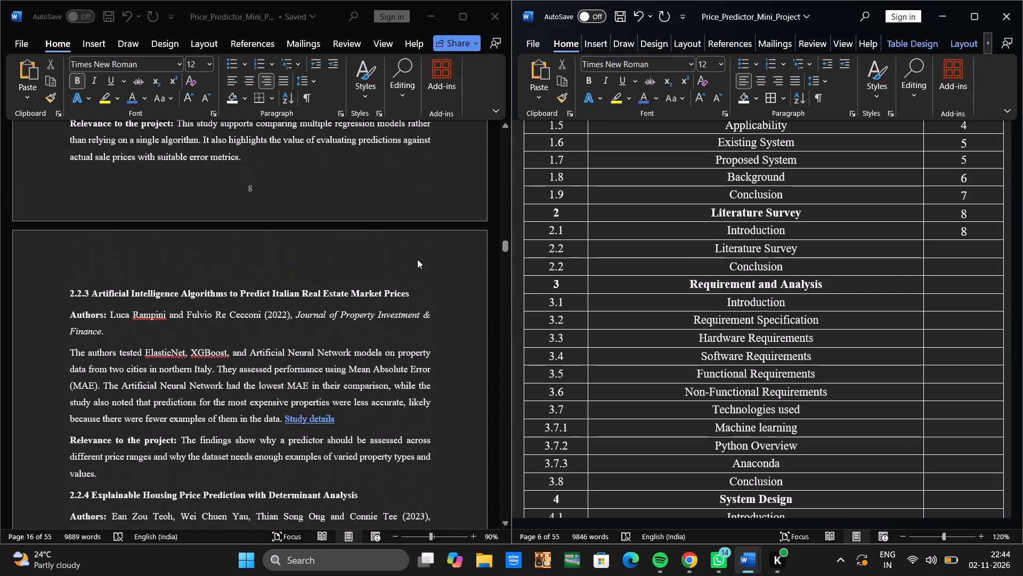
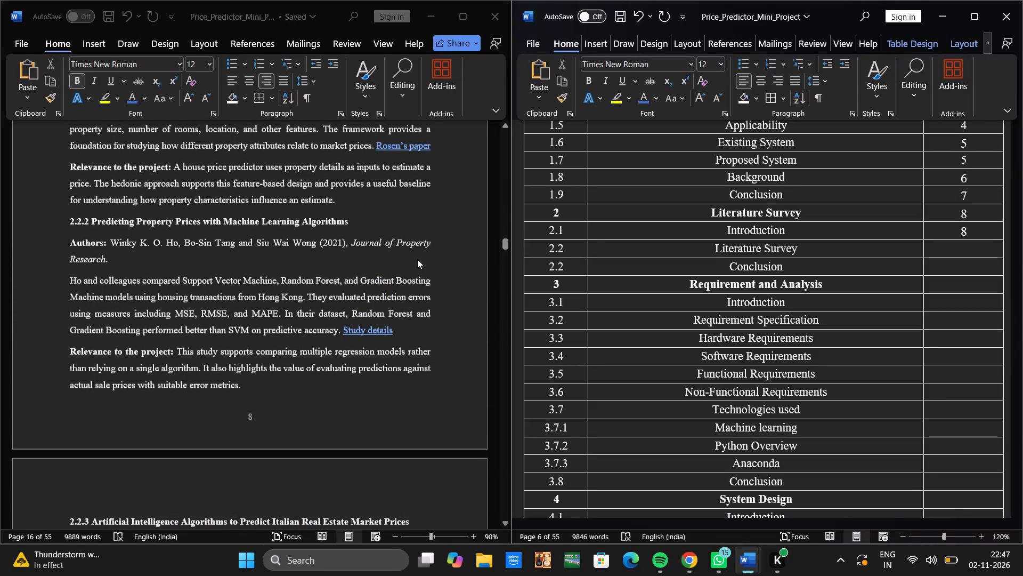
Locate the 2.2 Literature Survey heading in the report and enter page number 8 for it in the table of contents.
scroll(417, 259, "up", 1)
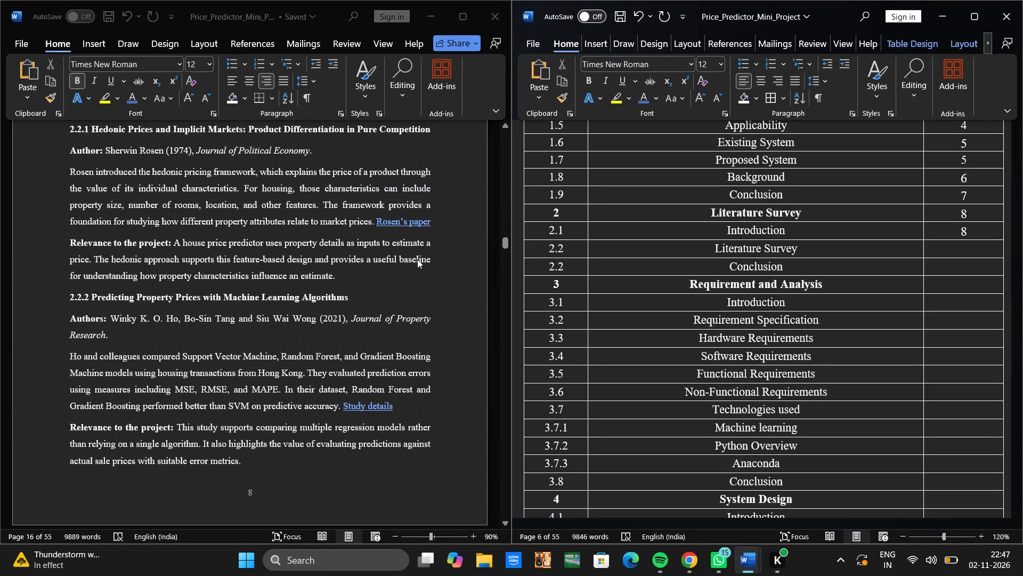
scroll(417, 259, "up", 2)
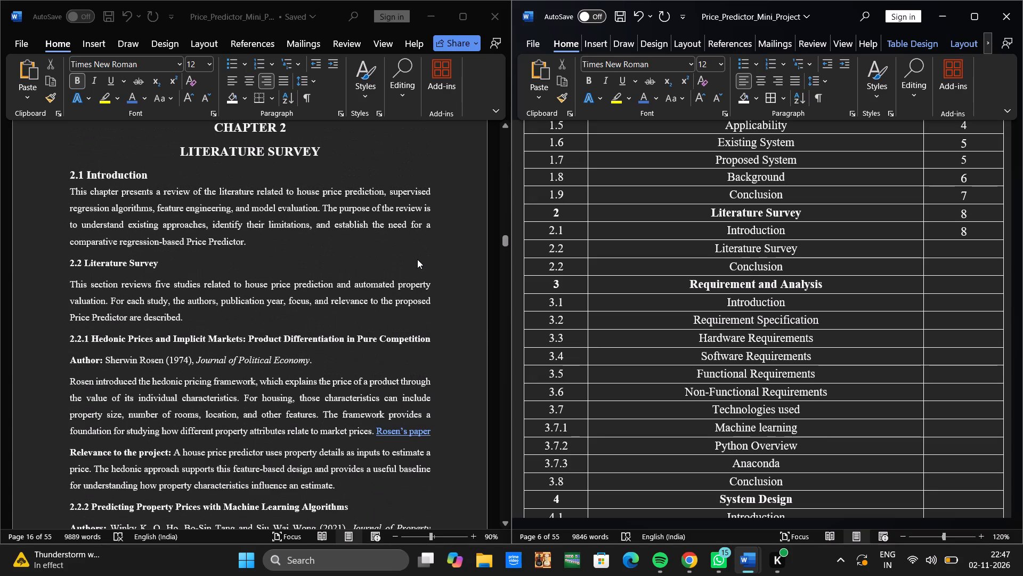
scroll(678, 272, "up", 3)
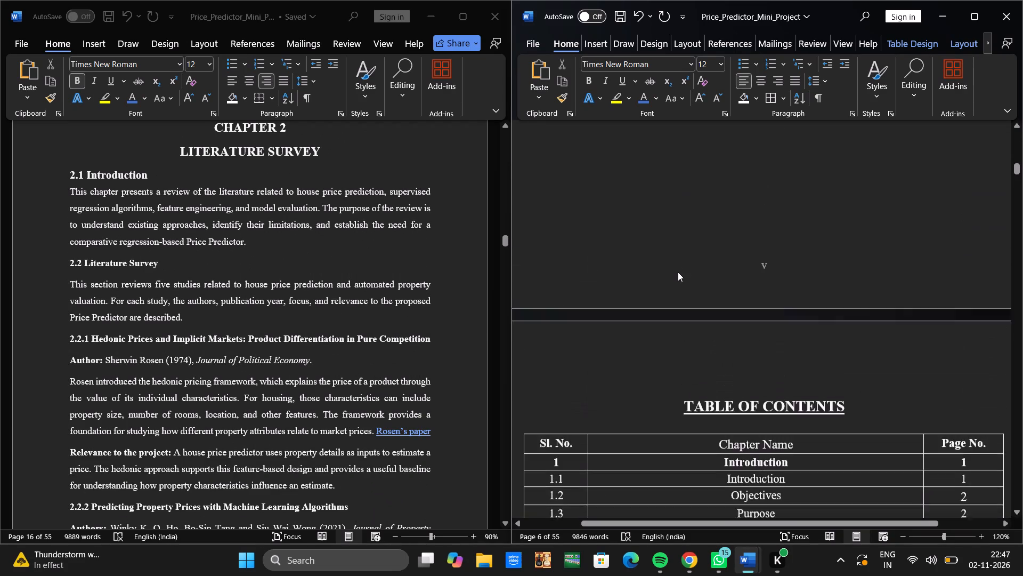
scroll(678, 272, "down", 2)
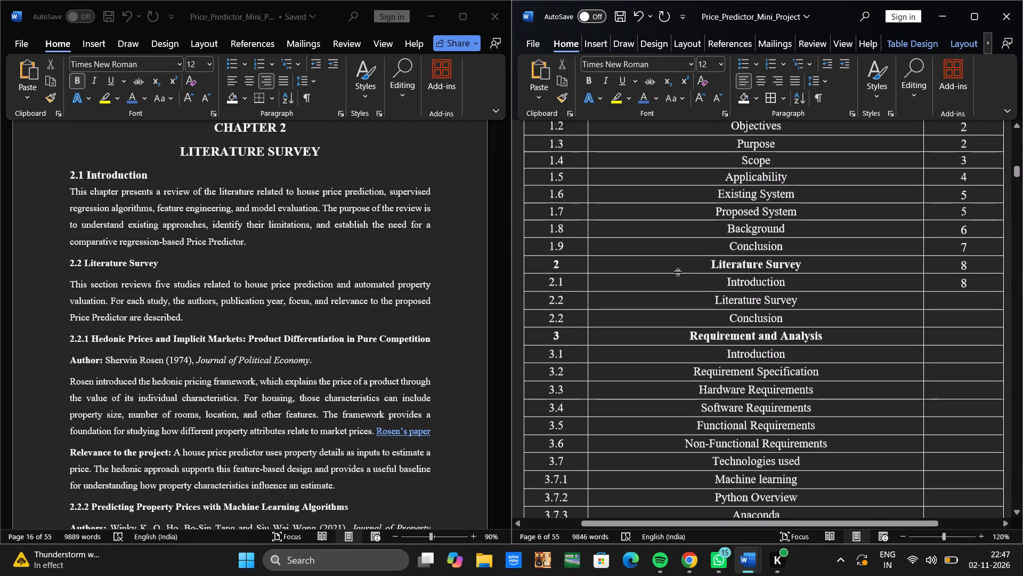
scroll(678, 272, "down", 1)
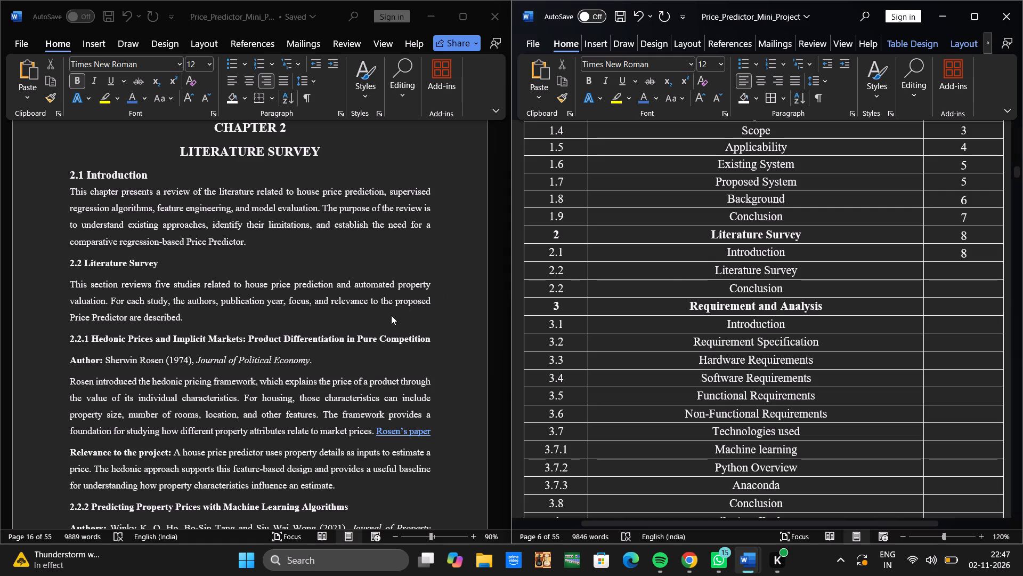
scroll(391, 315, "down", 1)
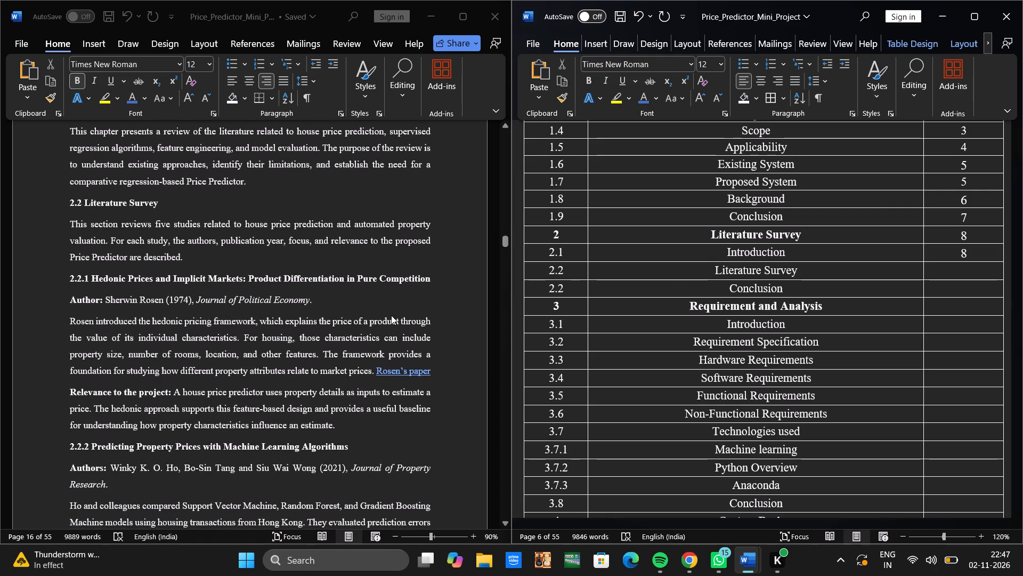
scroll(391, 315, "down", 1)
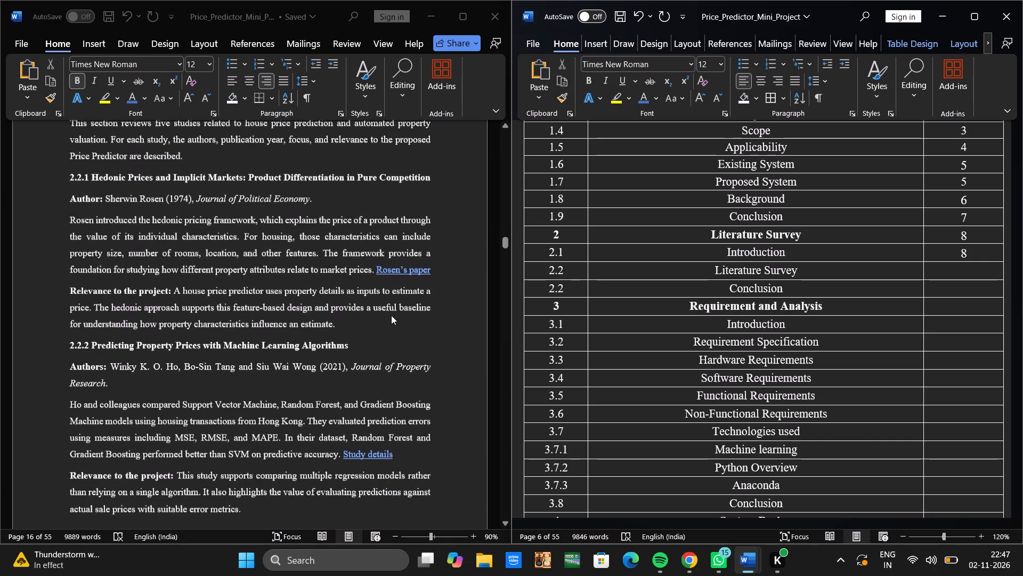
scroll(391, 315, "down", 2)
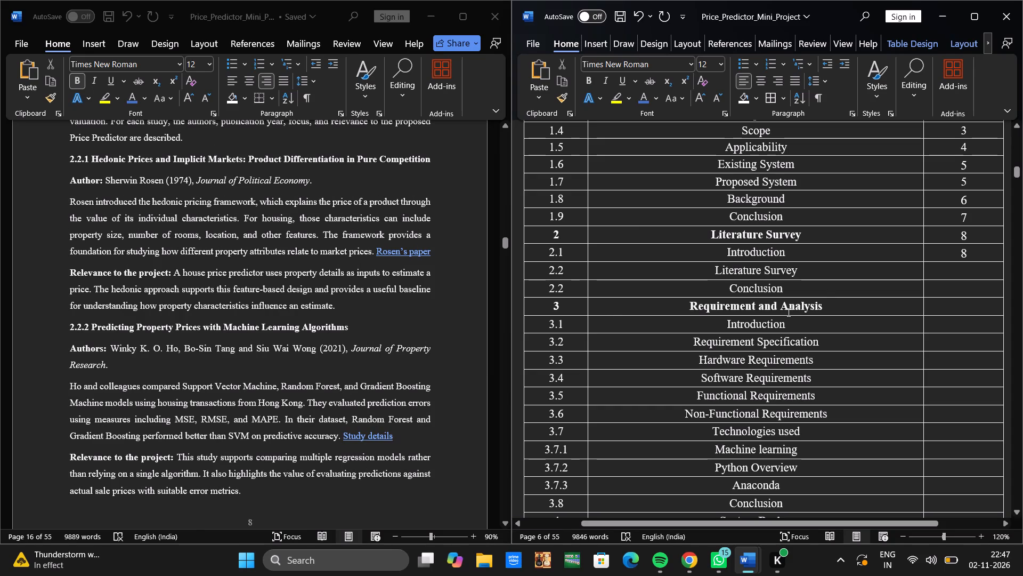
left_click(968, 274)
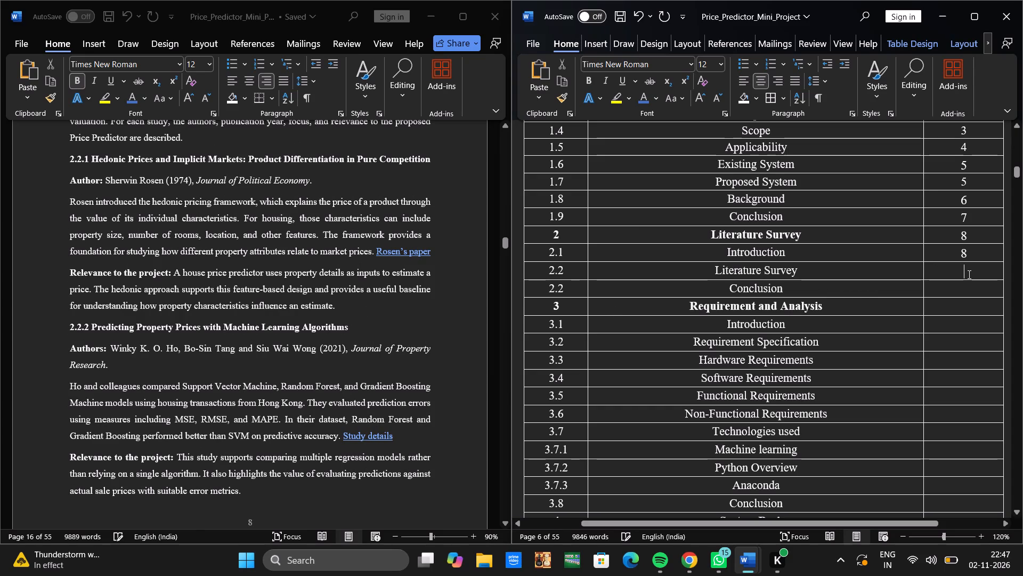
key("8")
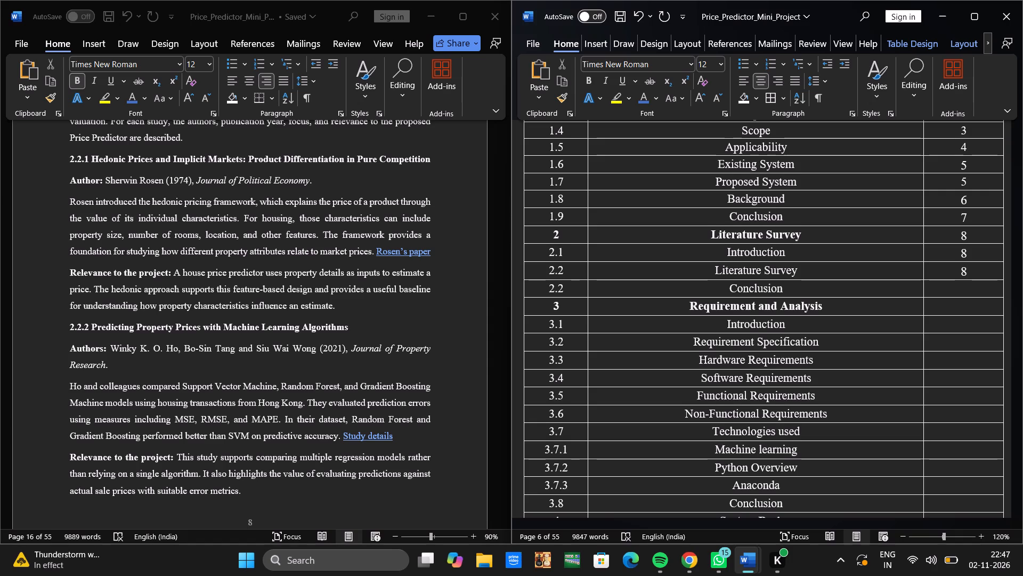
Find the Chapter 2 Conclusion heading in the report and correct its section number in the table of contents to 2.3.
scroll(968, 274, "down", 1)
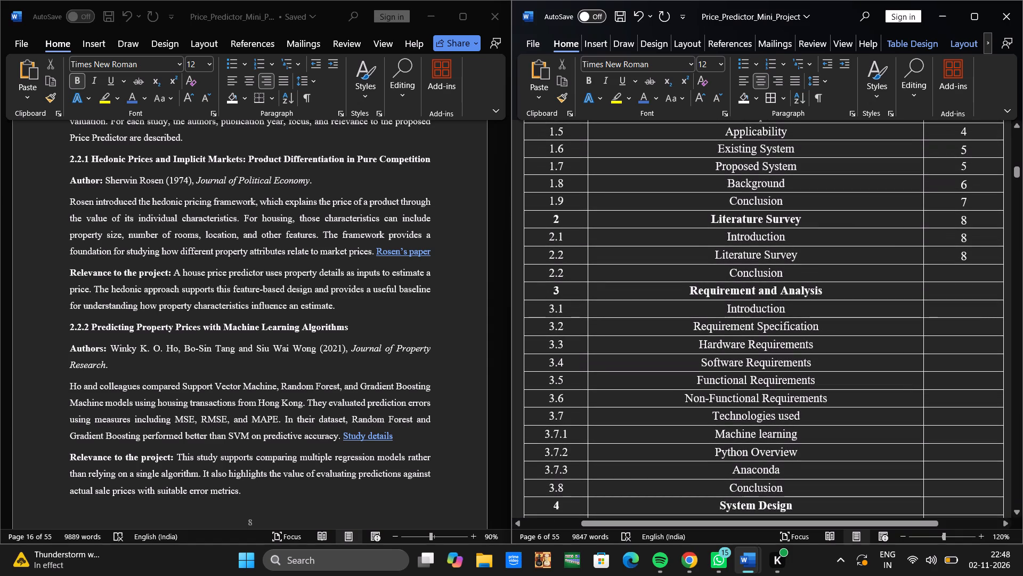
scroll(377, 317, "down", 1)
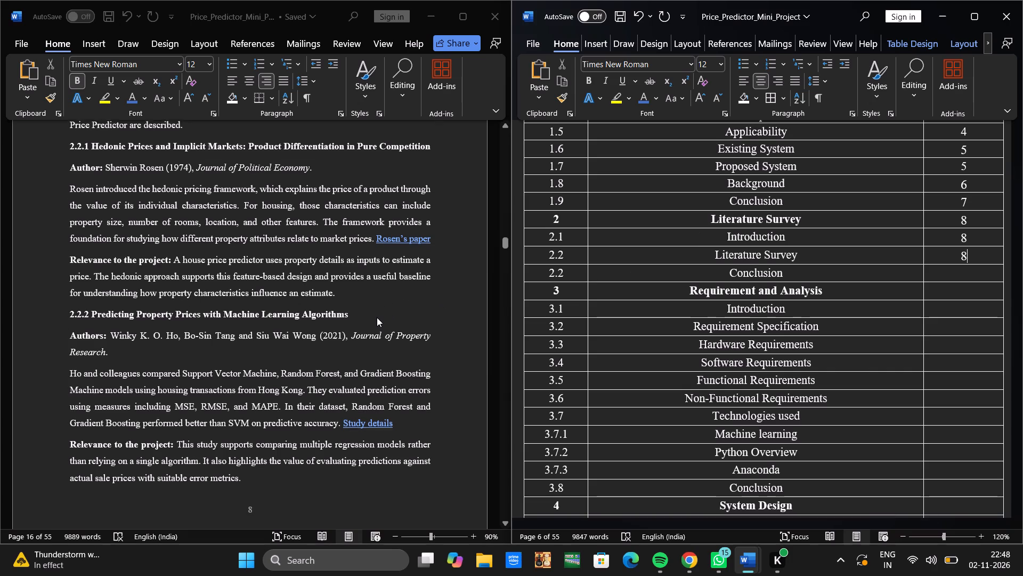
scroll(377, 317, "down", 1)
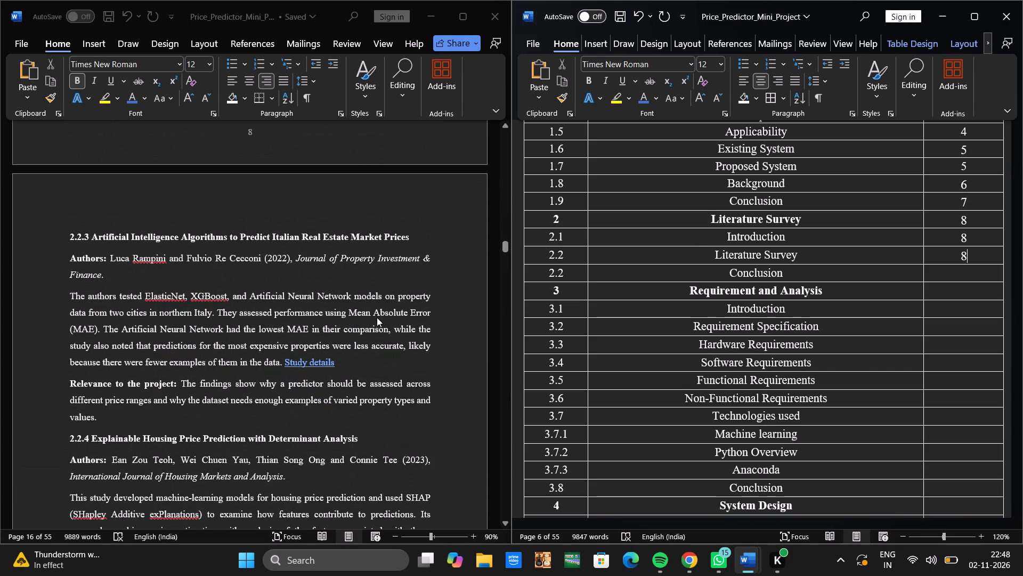
scroll(377, 317, "down", 3)
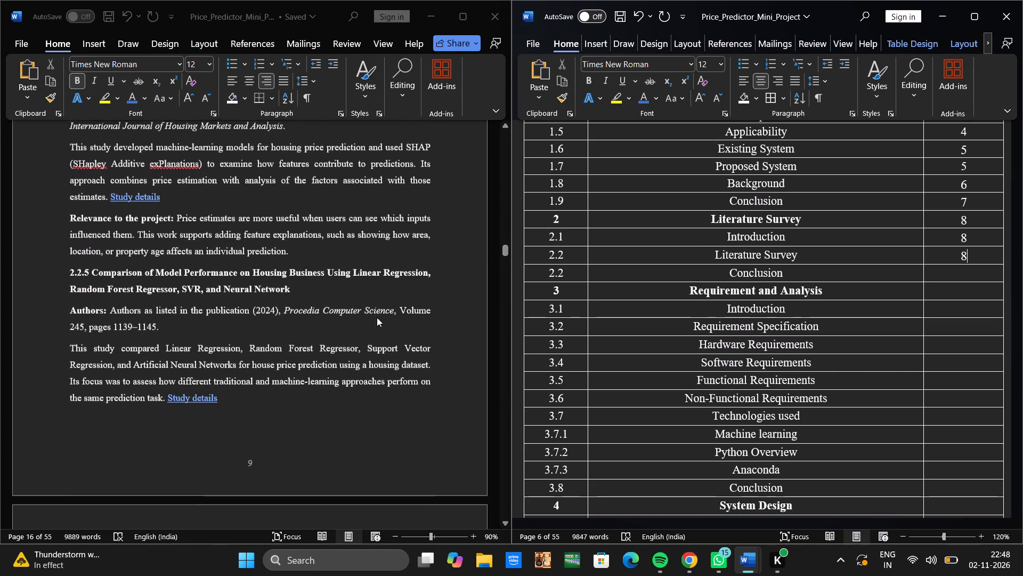
scroll(377, 317, "down", 2)
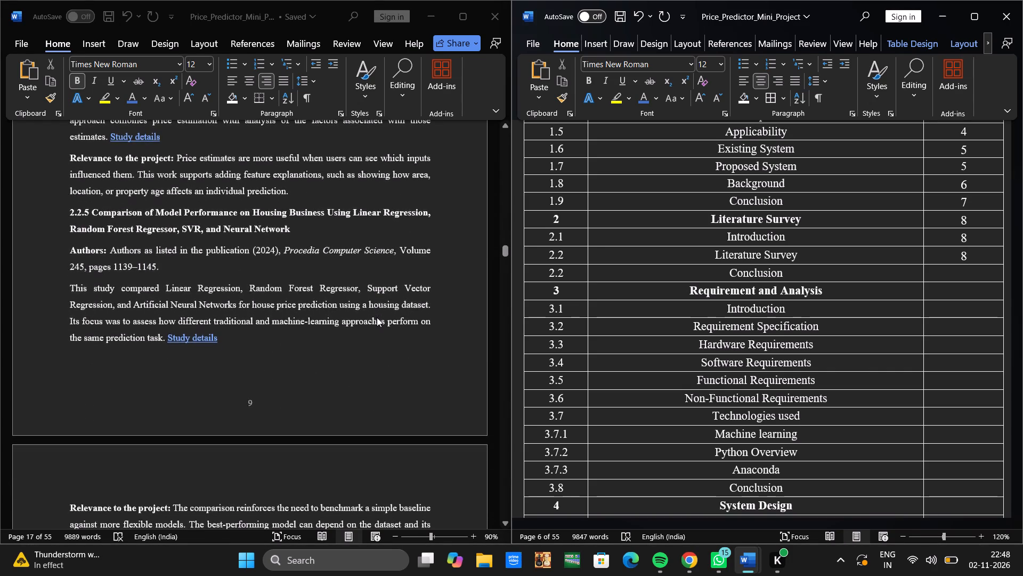
scroll(377, 317, "down", 4)
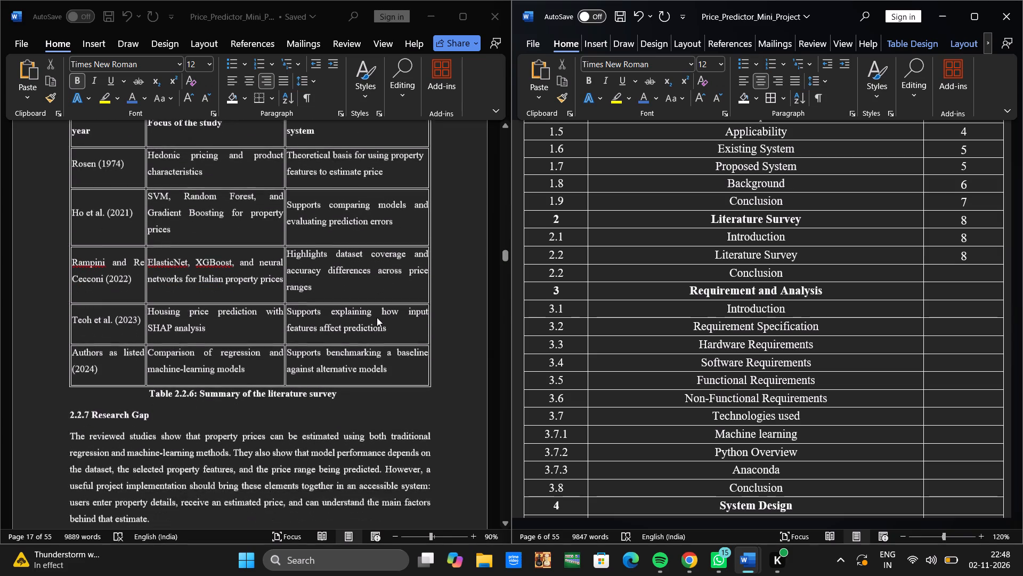
scroll(377, 317, "down", 4)
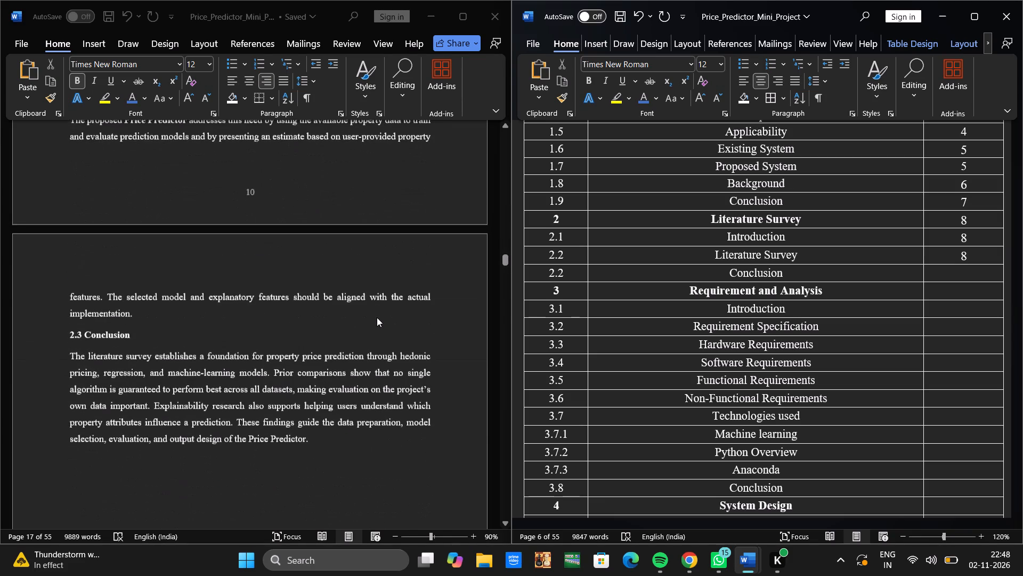
scroll(377, 317, "down", 1)
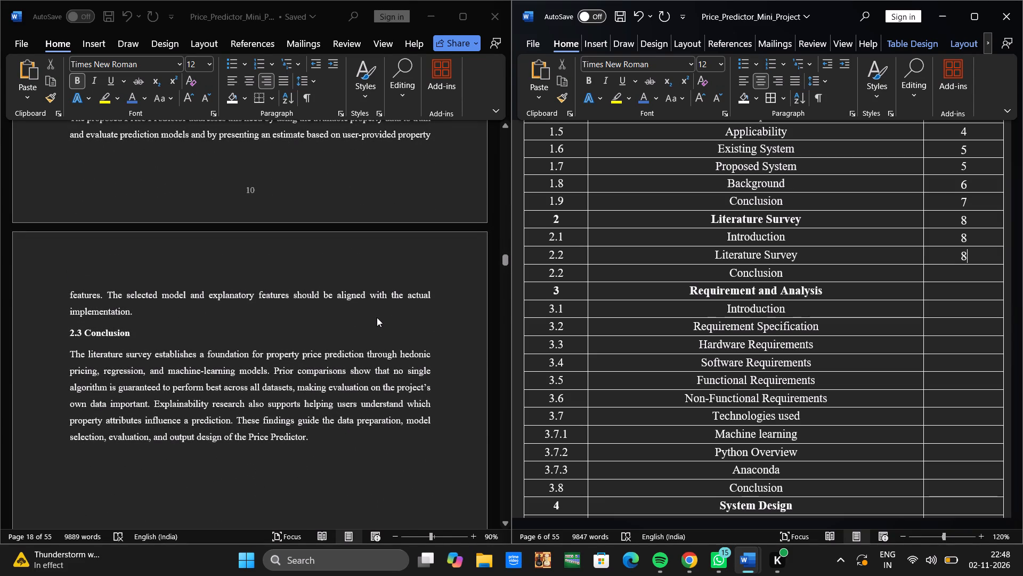
left_click(575, 269)
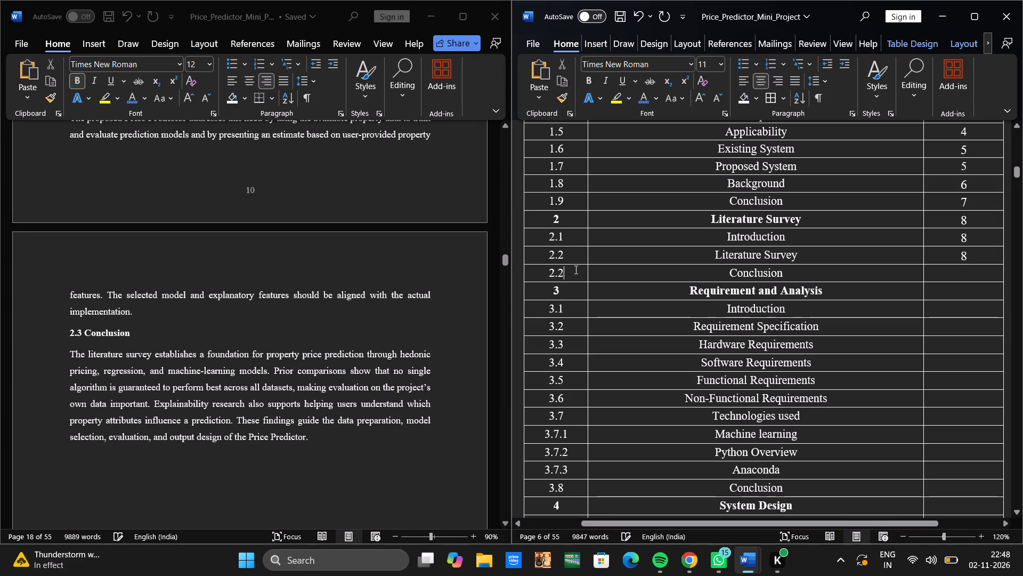
key("BackSpace")
key("3")
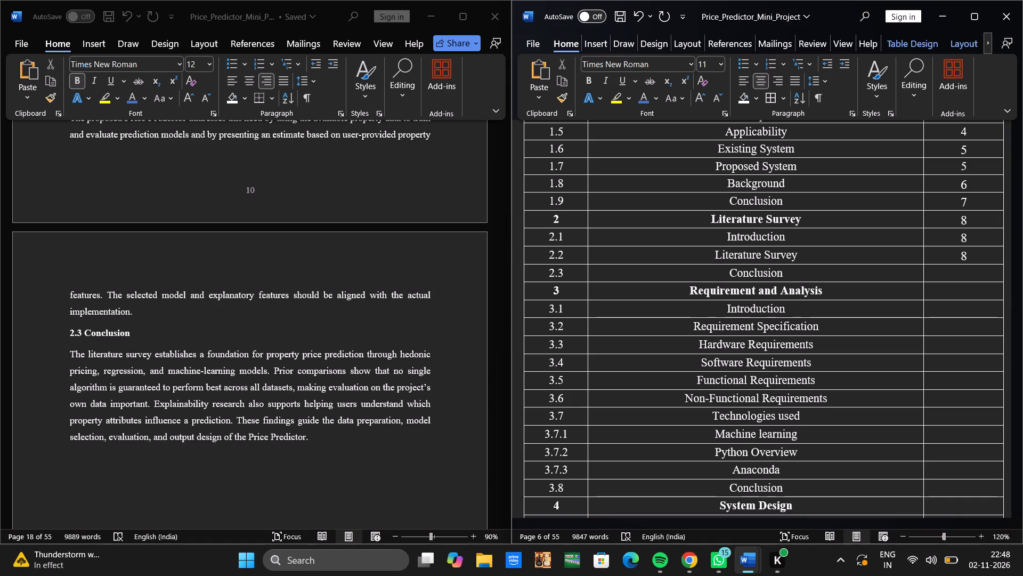
Look back through the section 2.2 subsections in the report and on to the 2.3 Conclusion, checking their headings and page locations.
scroll(387, 275, "up", 1)
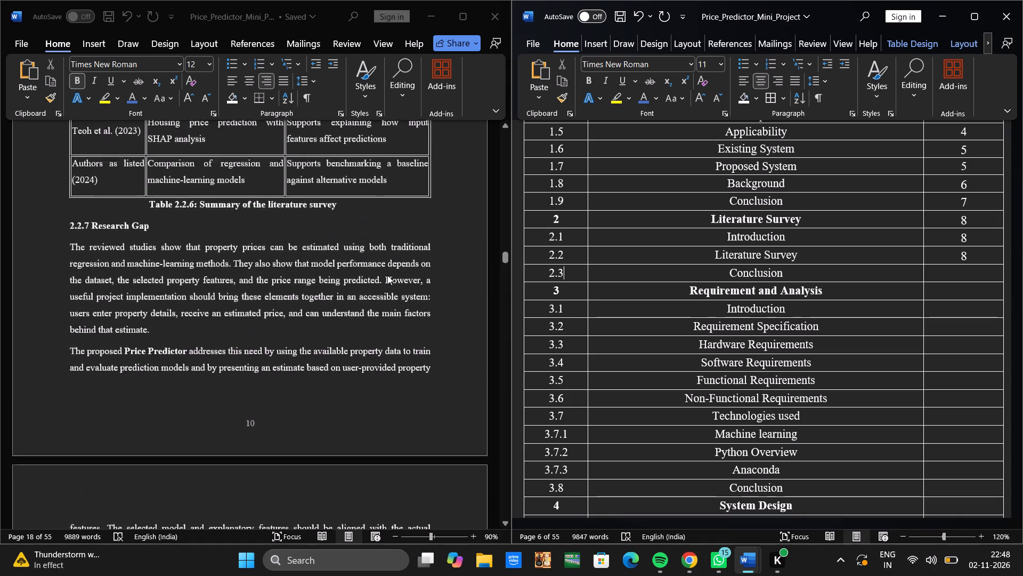
scroll(387, 275, "up", 2)
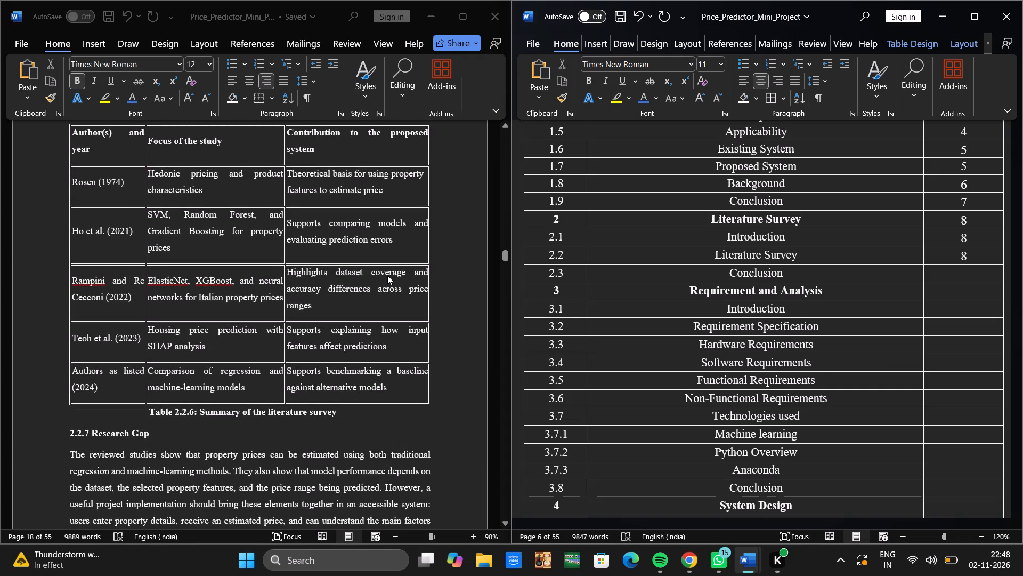
scroll(387, 275, "up", 1)
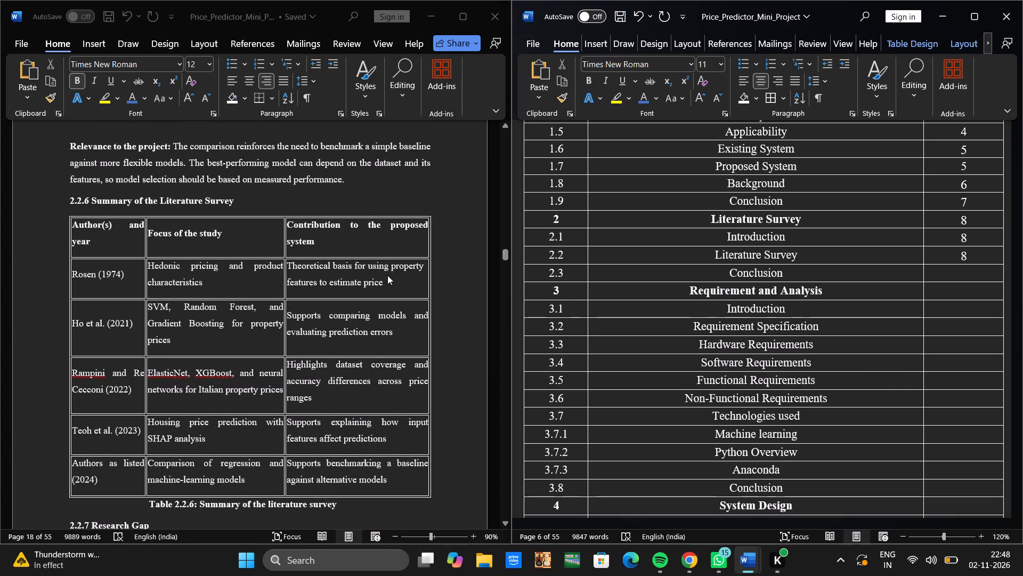
scroll(387, 275, "up", 2)
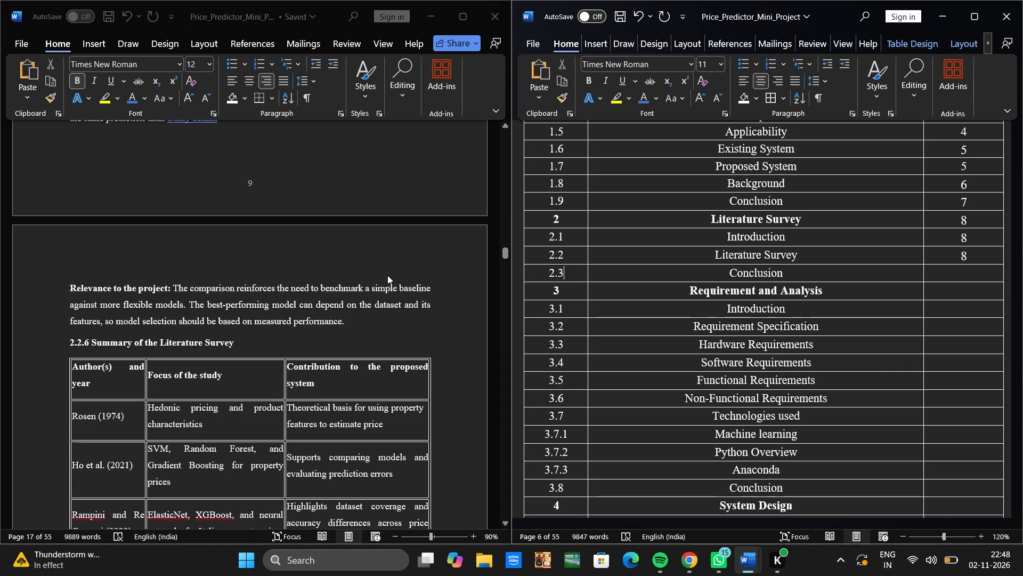
scroll(387, 275, "up", 1)
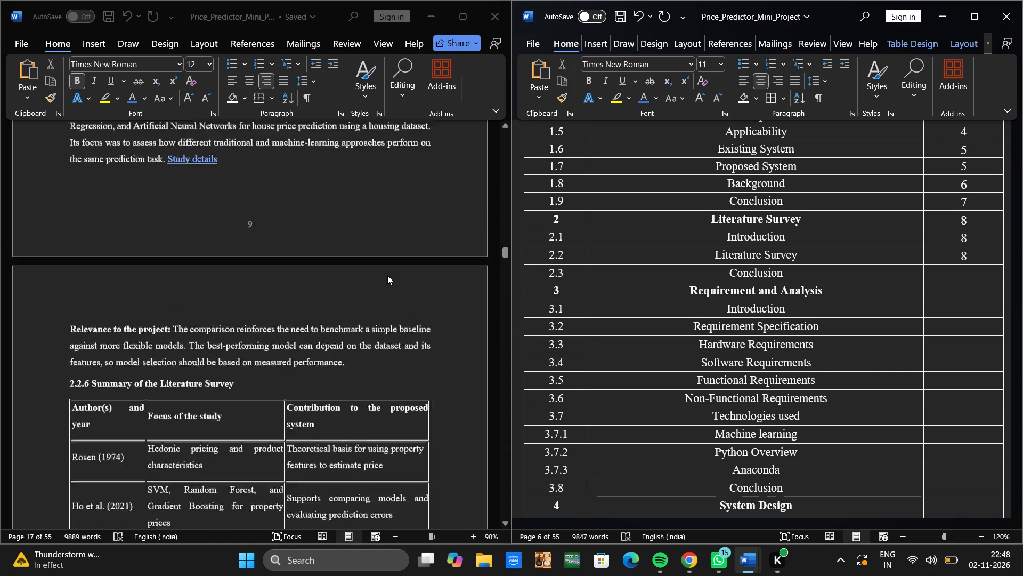
scroll(387, 275, "up", 3)
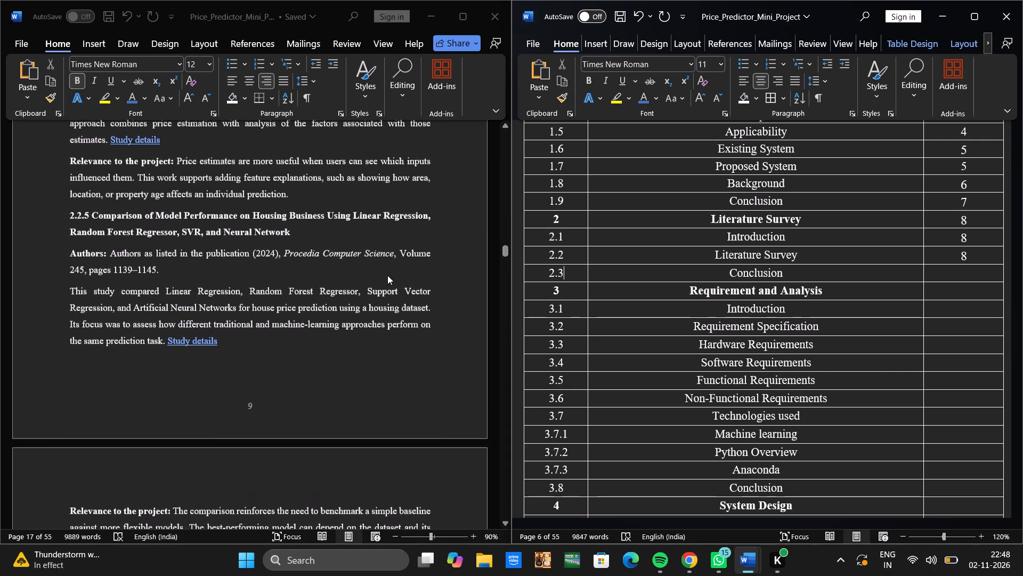
scroll(387, 275, "up", 1)
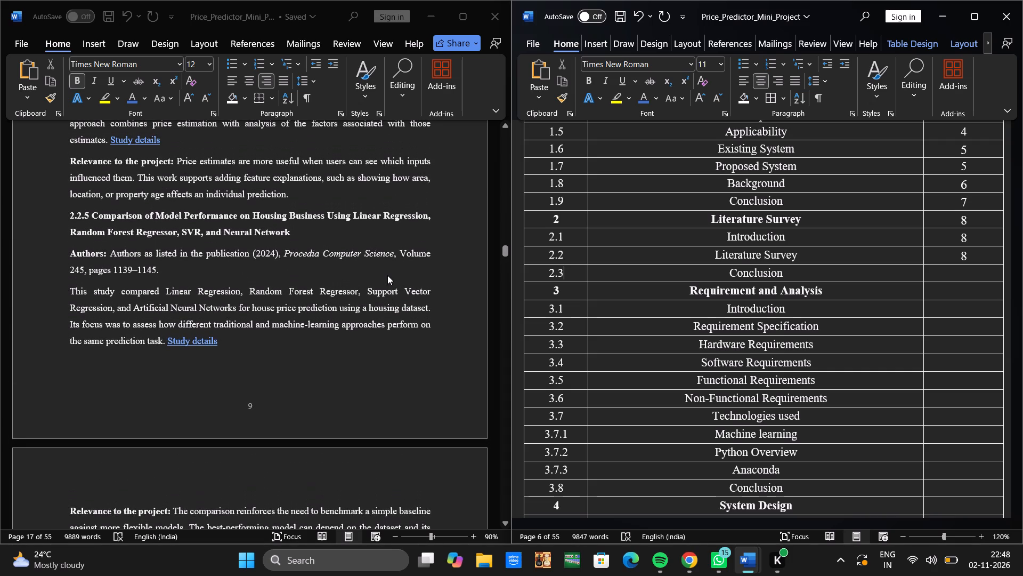
scroll(387, 275, "up", 2)
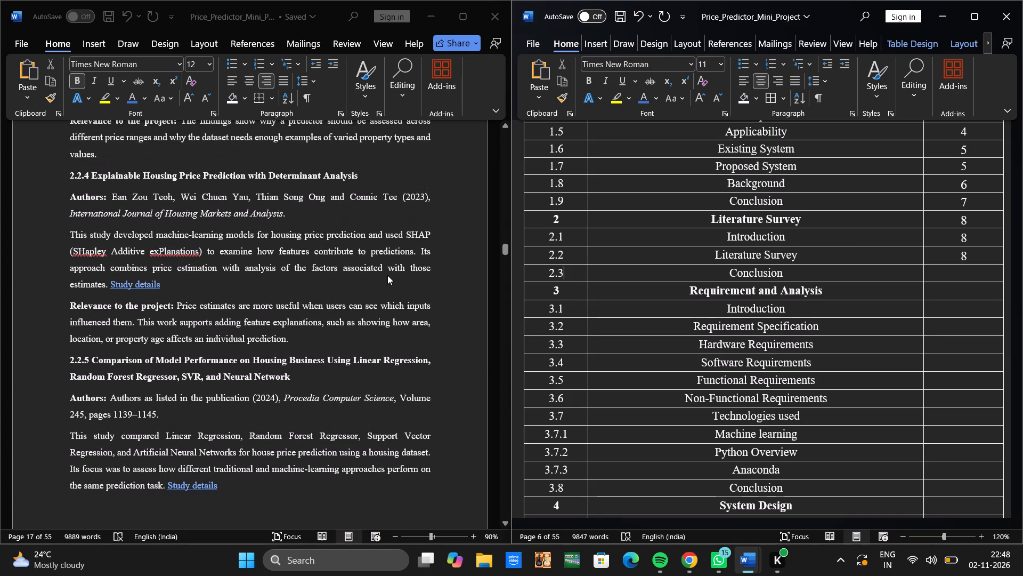
scroll(387, 275, "up", 1)
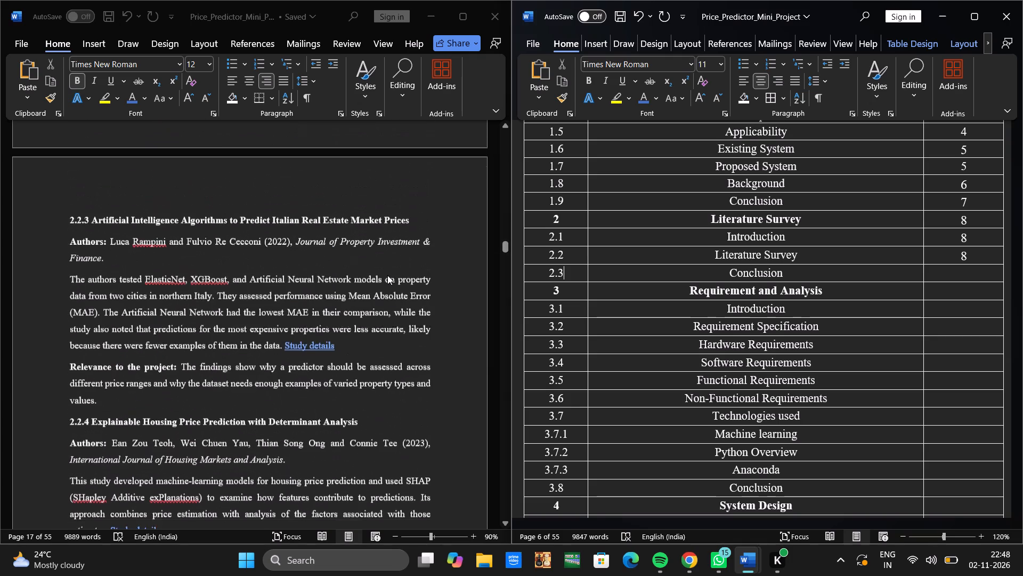
scroll(387, 275, "up", 3)
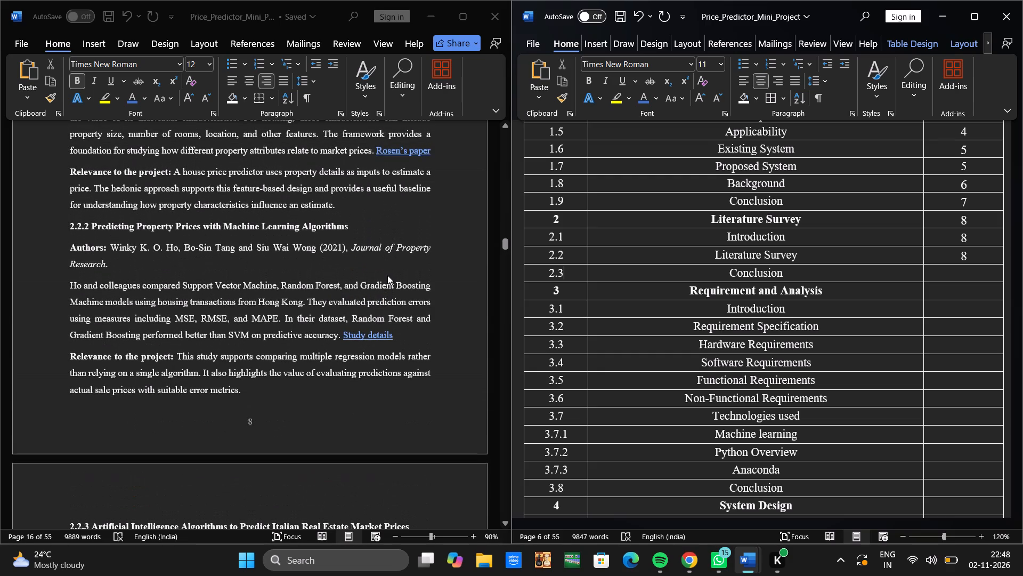
scroll(387, 275, "up", 1)
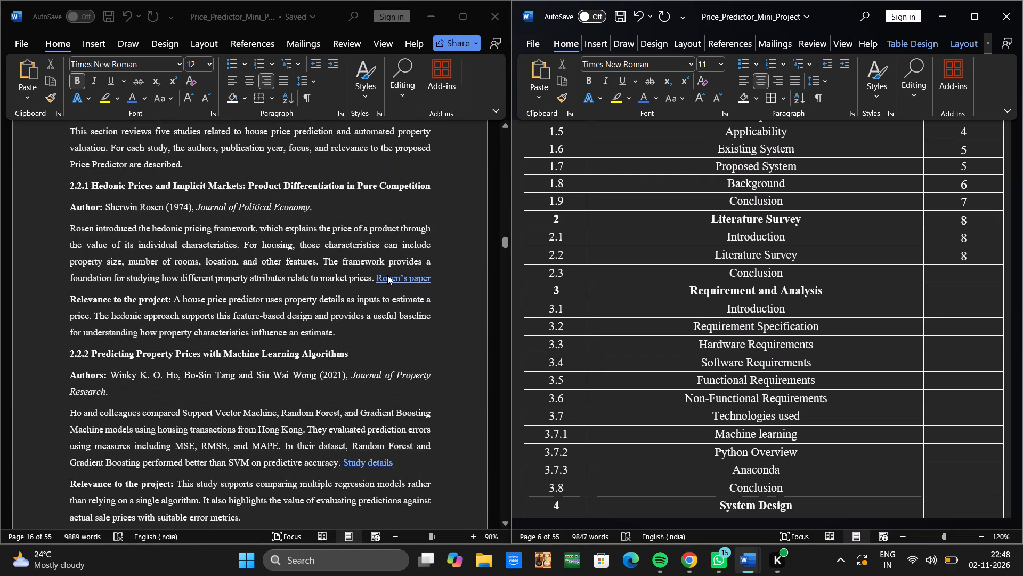
scroll(387, 275, "down", 2)
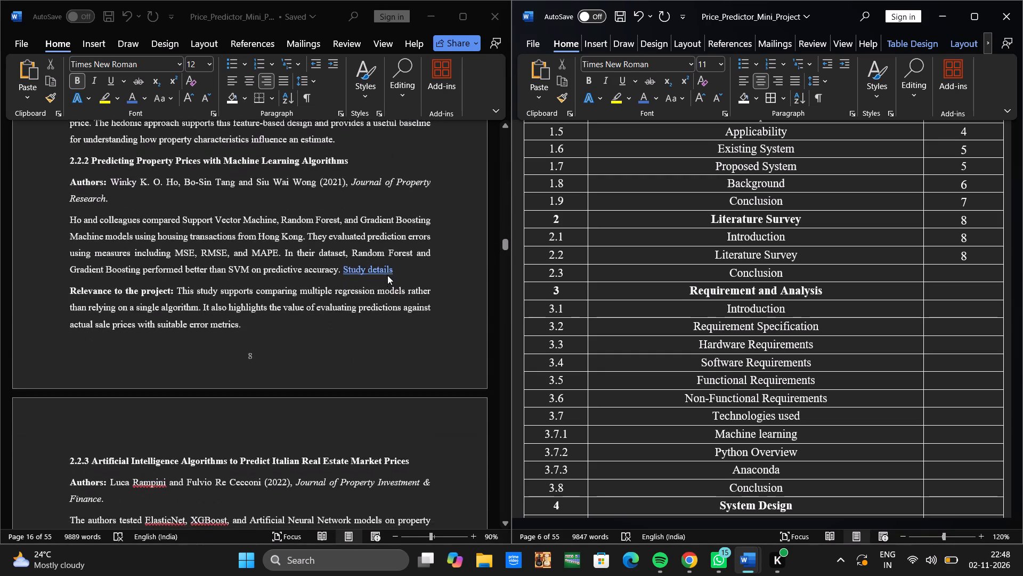
scroll(387, 275, "down", 4)
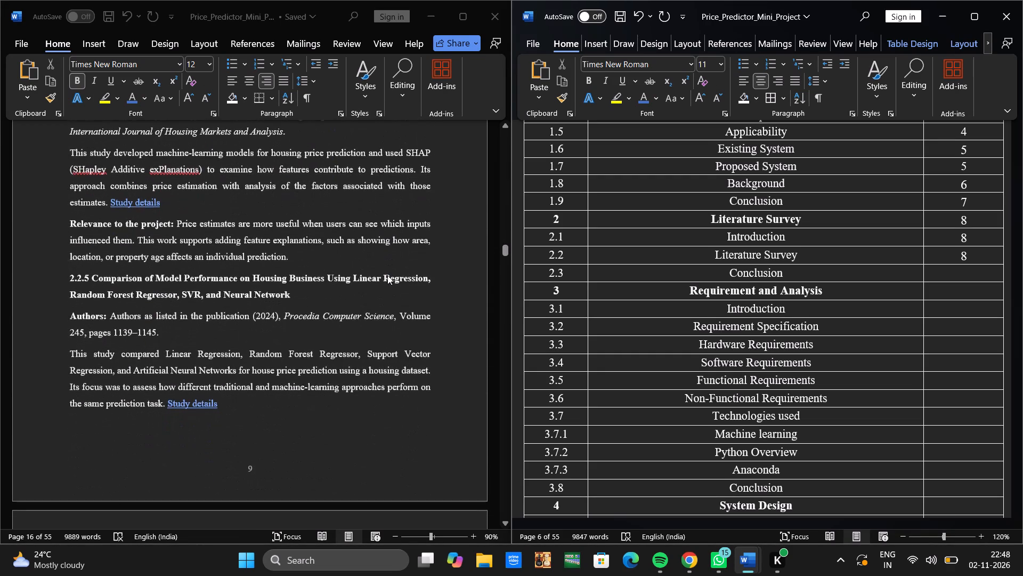
scroll(387, 275, "down", 4)
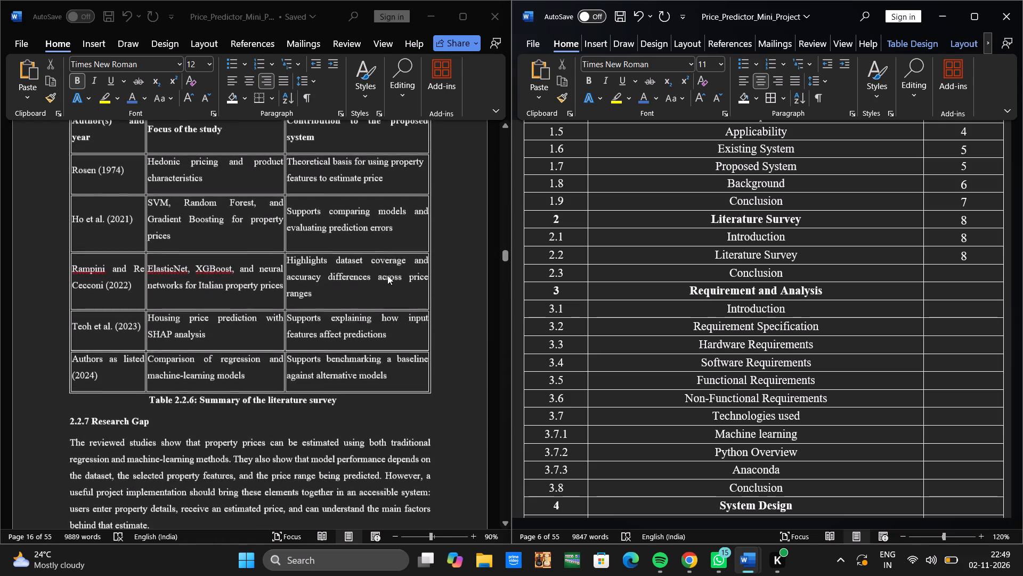
scroll(387, 275, "down", 5)
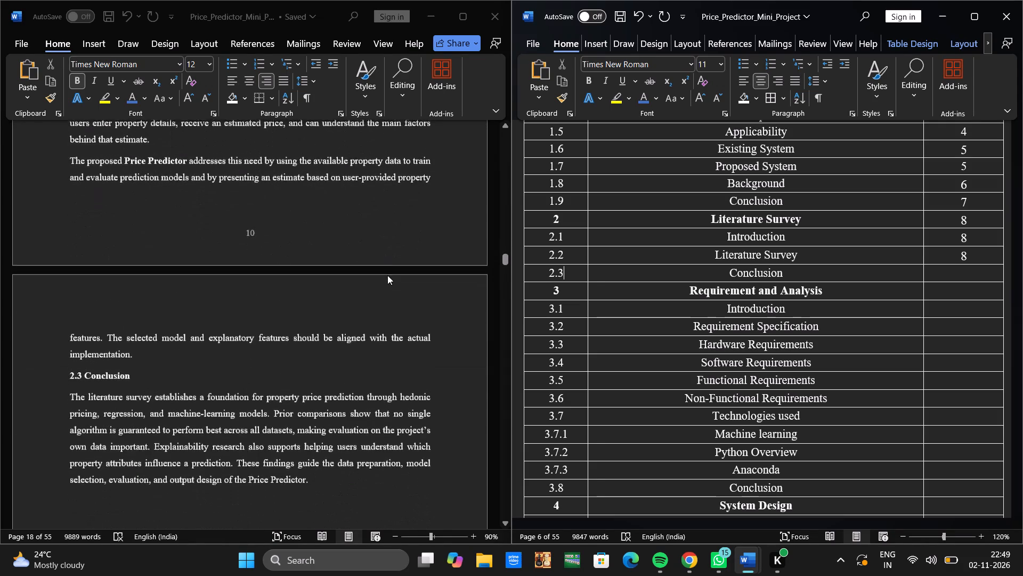
Look through the report from the 2.3 Conclusion into Chapter 3, checking where one chapter ends and the other begins.
scroll(387, 275, "down", 6)
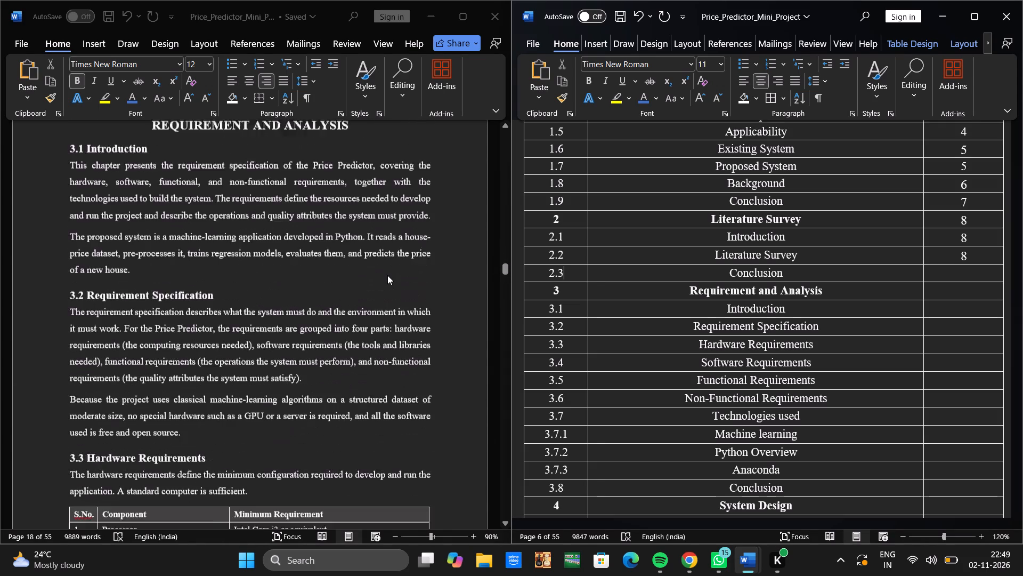
scroll(387, 275, "down", 1)
scroll(387, 275, "up", 6)
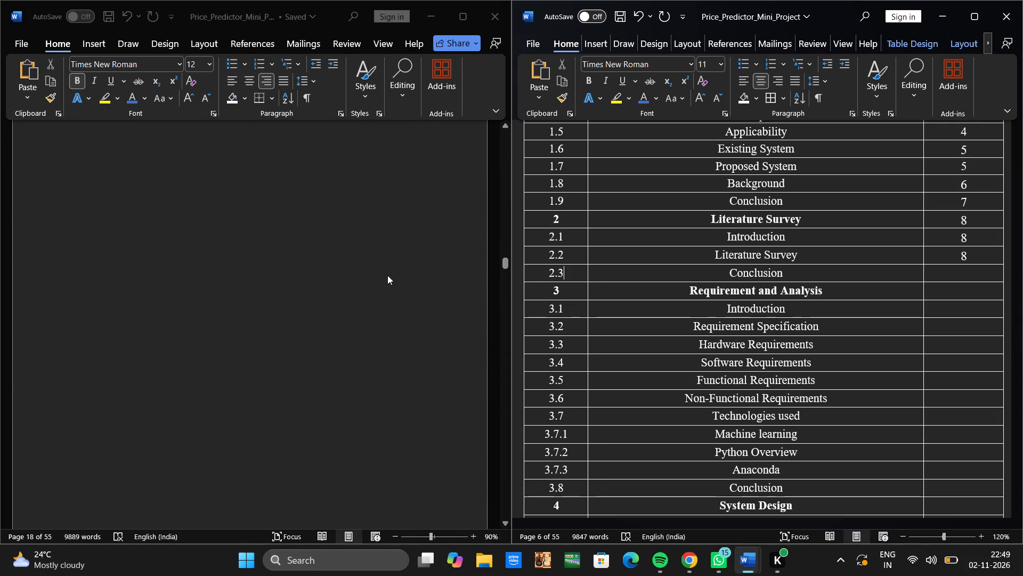
scroll(387, 275, "down", 2)
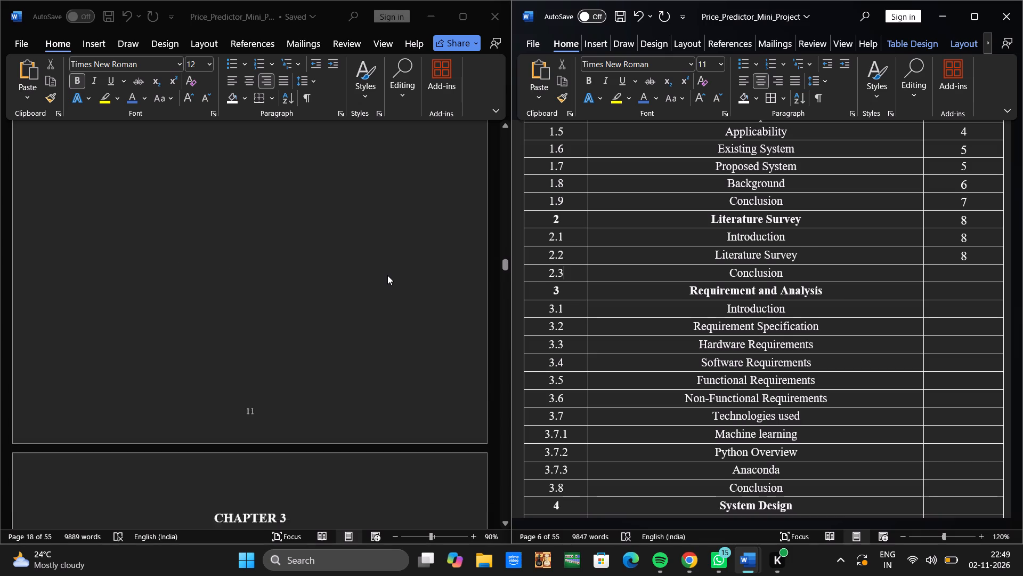
scroll(387, 275, "down", 3)
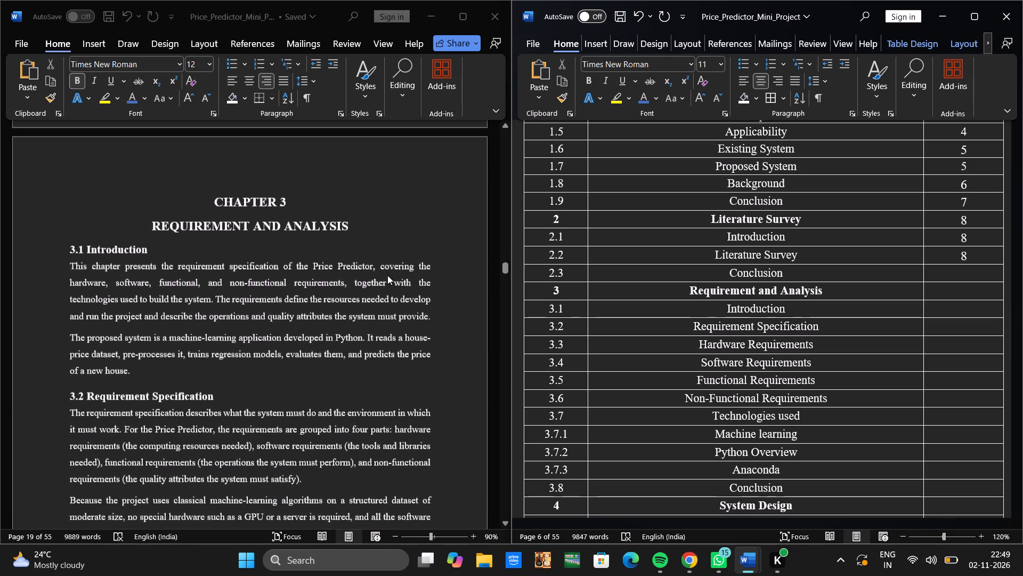
scroll(387, 275, "down", 1)
scroll(387, 275, "up", 7)
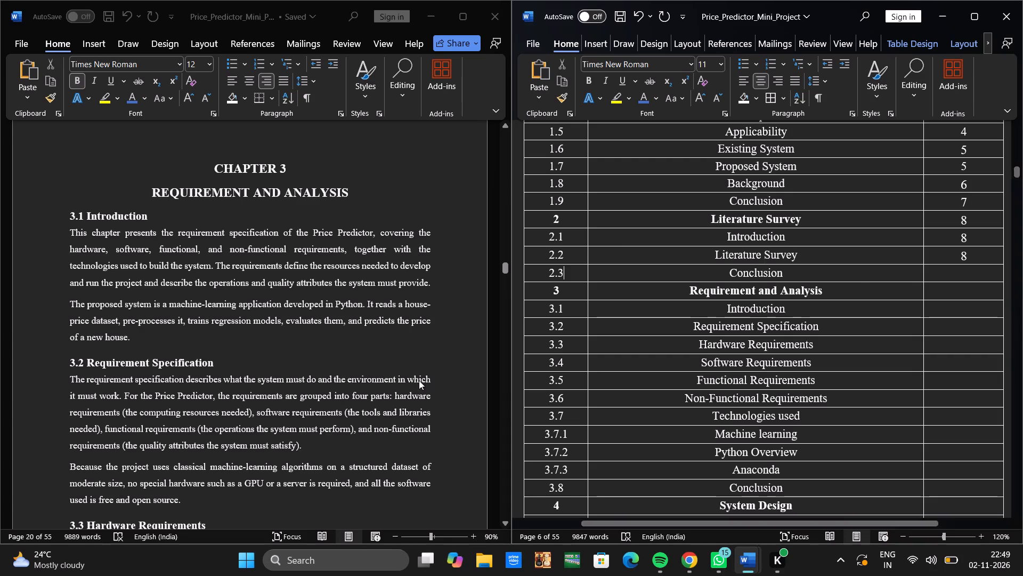
Check which page the 2.3 Conclusion falls on in the report and enter page number 11 for it in the table of contents.
scroll(385, 282, "up", 6)
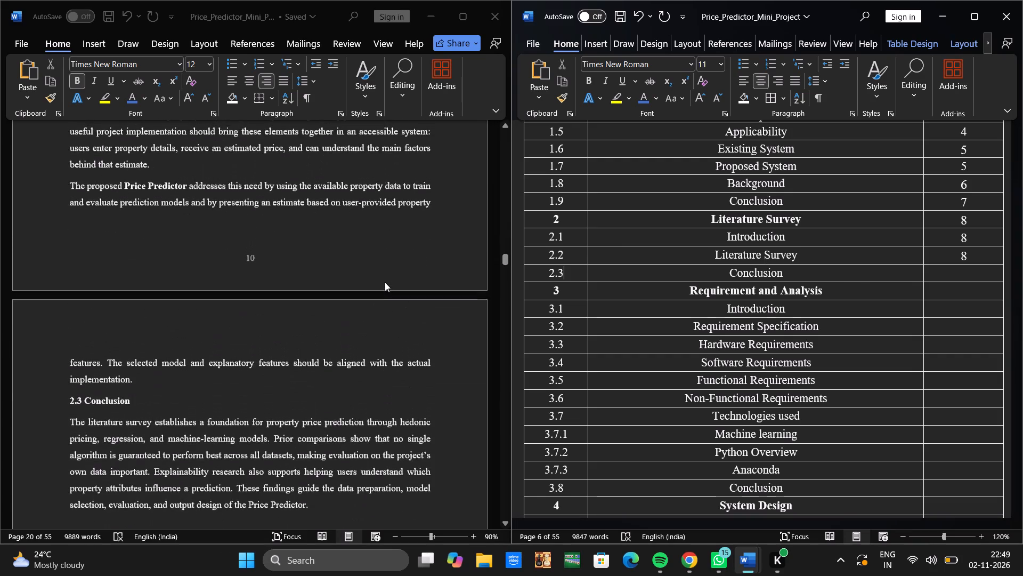
scroll(385, 282, "up", 1)
scroll(385, 282, "down", 2)
scroll(385, 282, "up", 1)
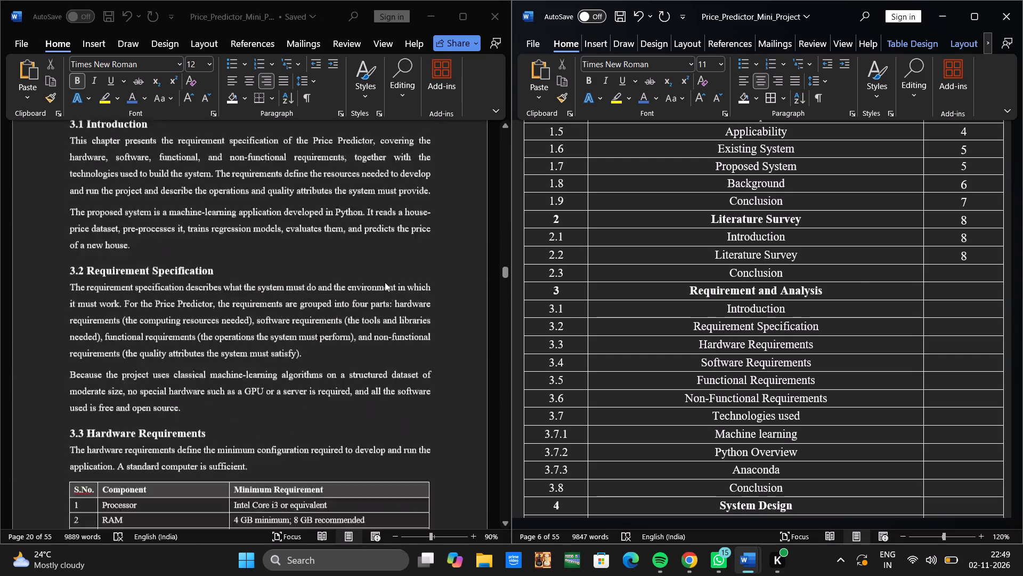
scroll(385, 282, "up", 1)
scroll(385, 282, "down", 1)
scroll(385, 282, "up", 11)
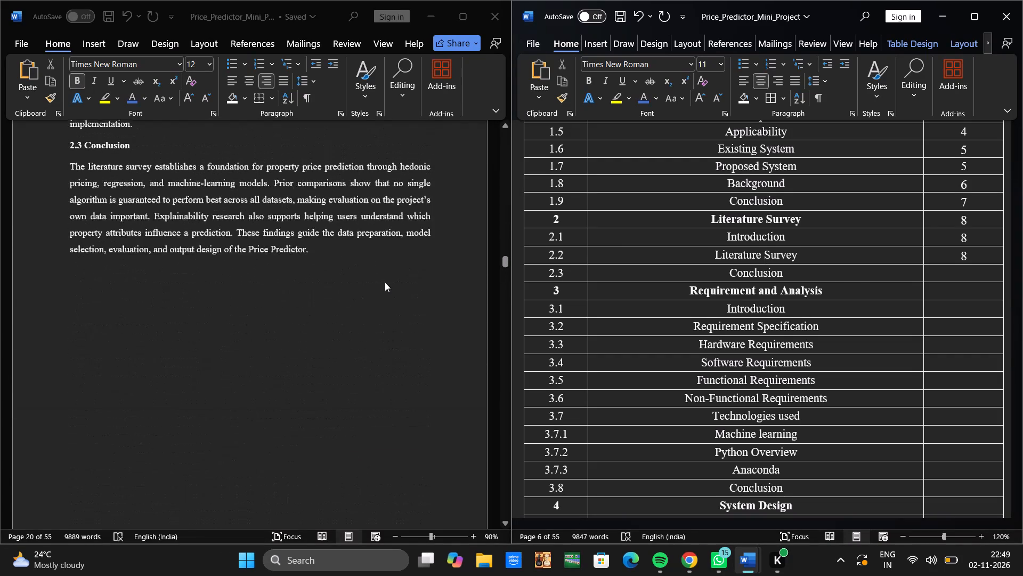
scroll(385, 282, "down", 1)
scroll(385, 282, "up", 1)
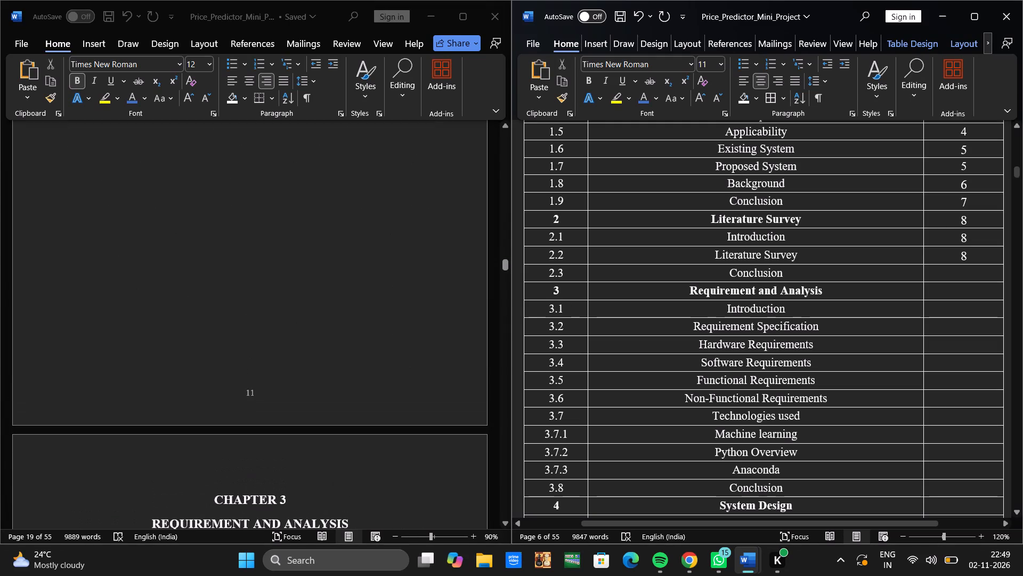
left_click(977, 271)
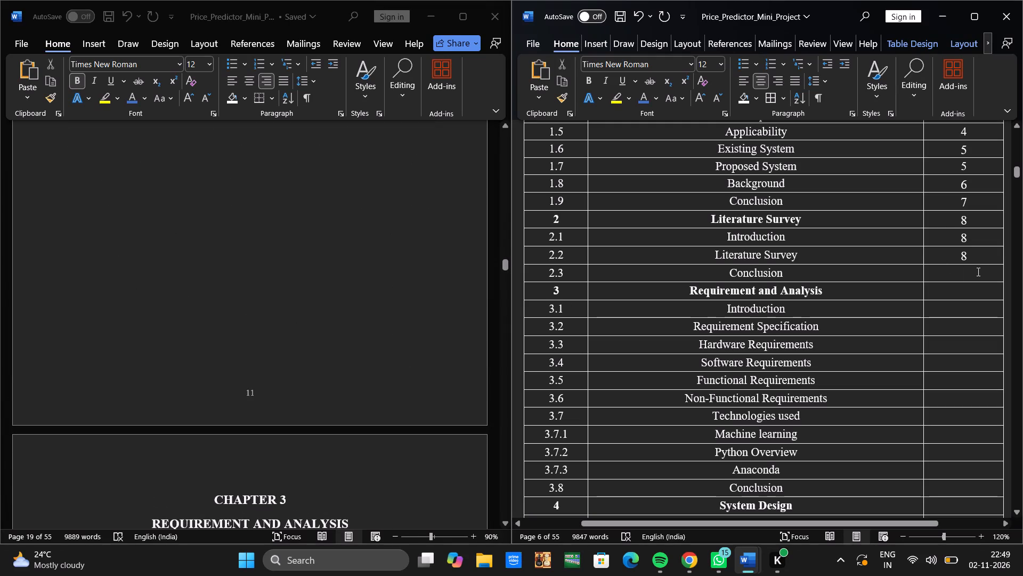
type("11")
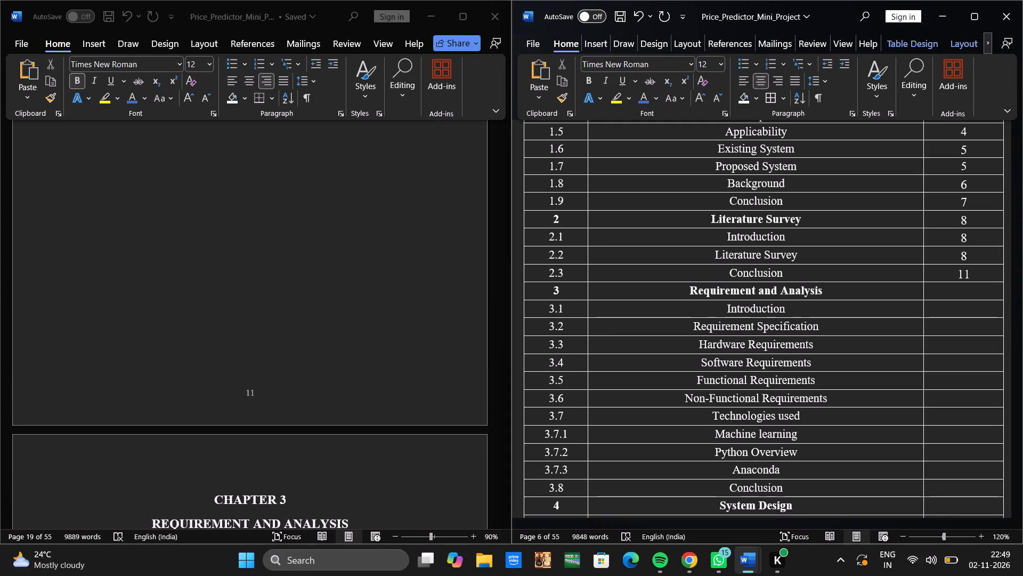
Locate the Chapter 3 Requirement and Analysis heading in the report and enter page number 12 for it in the table of contents.
scroll(409, 340, "up", 1)
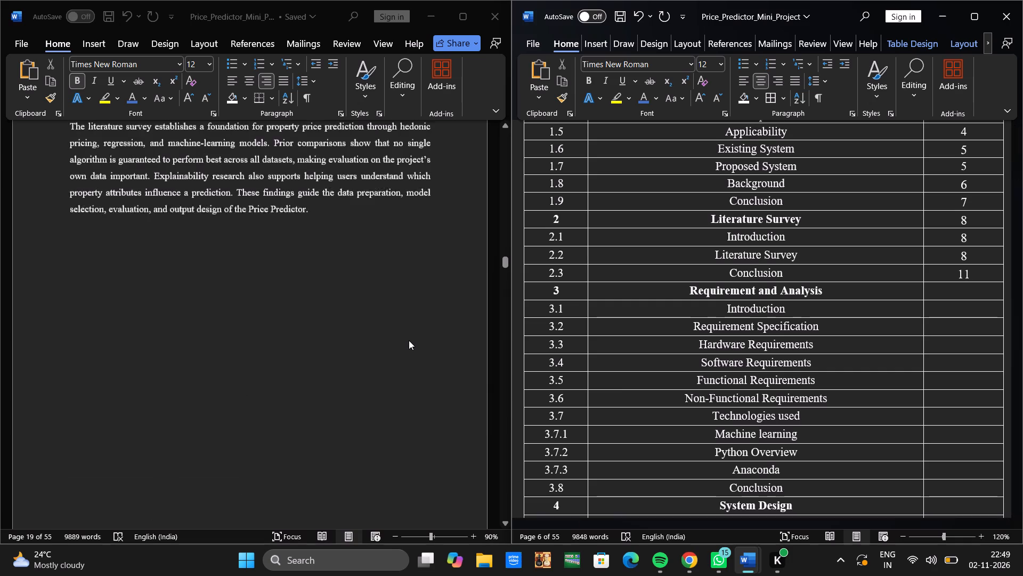
scroll(409, 340, "up", 1)
scroll(409, 340, "down", 2)
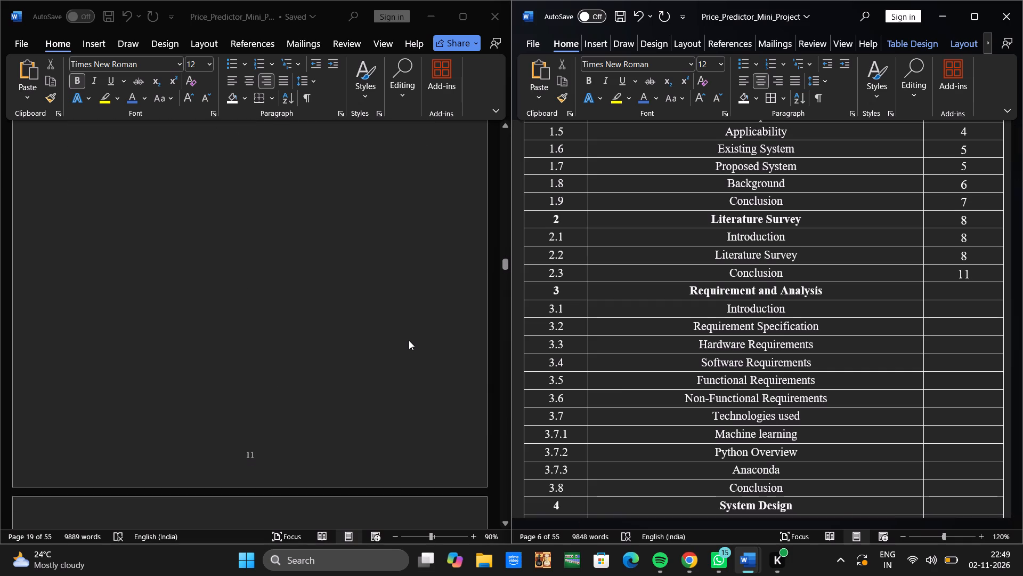
scroll(409, 340, "down", 2)
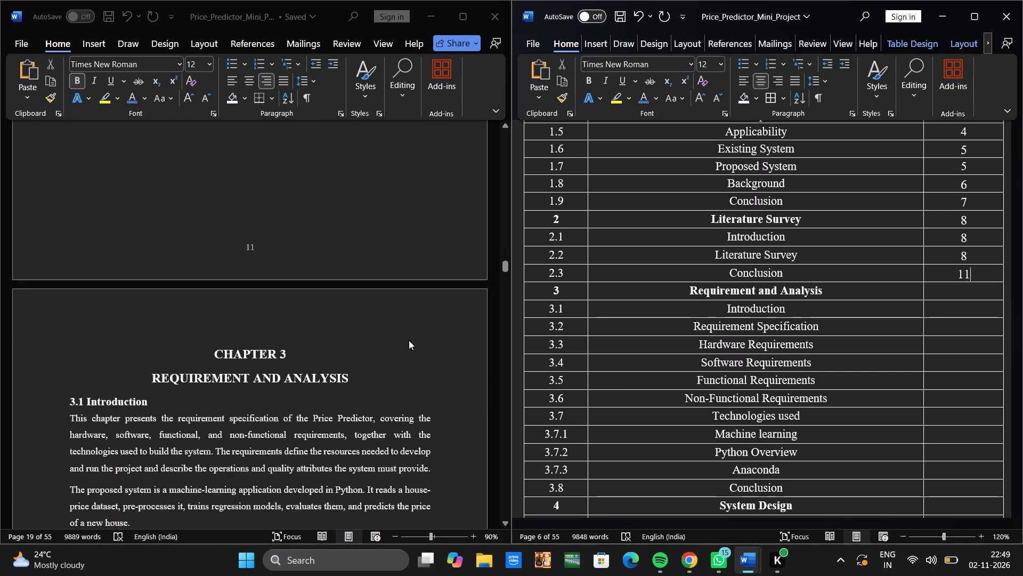
scroll(409, 340, "down", 3)
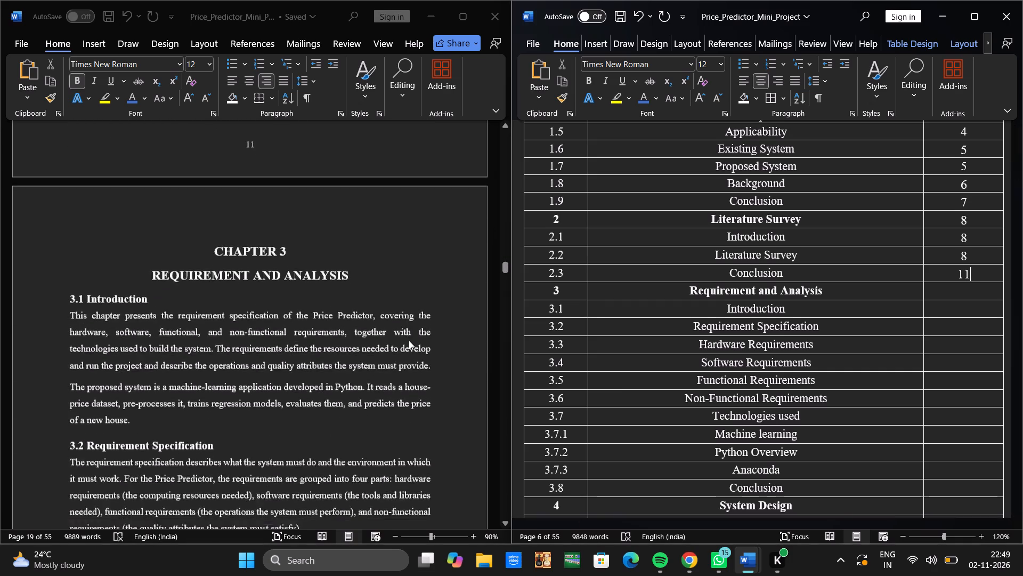
scroll(409, 340, "down", 4)
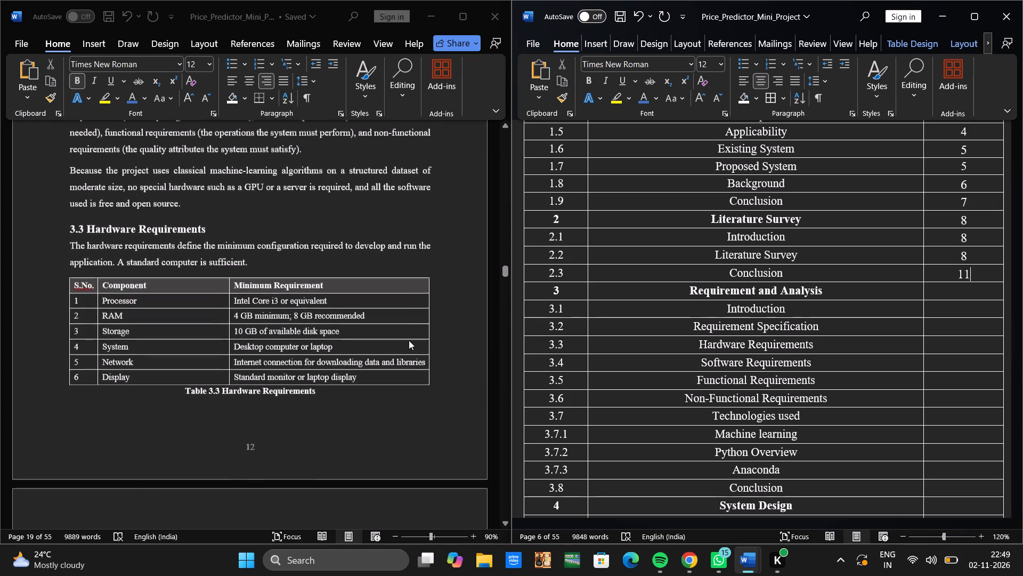
left_click(953, 287)
type("12")
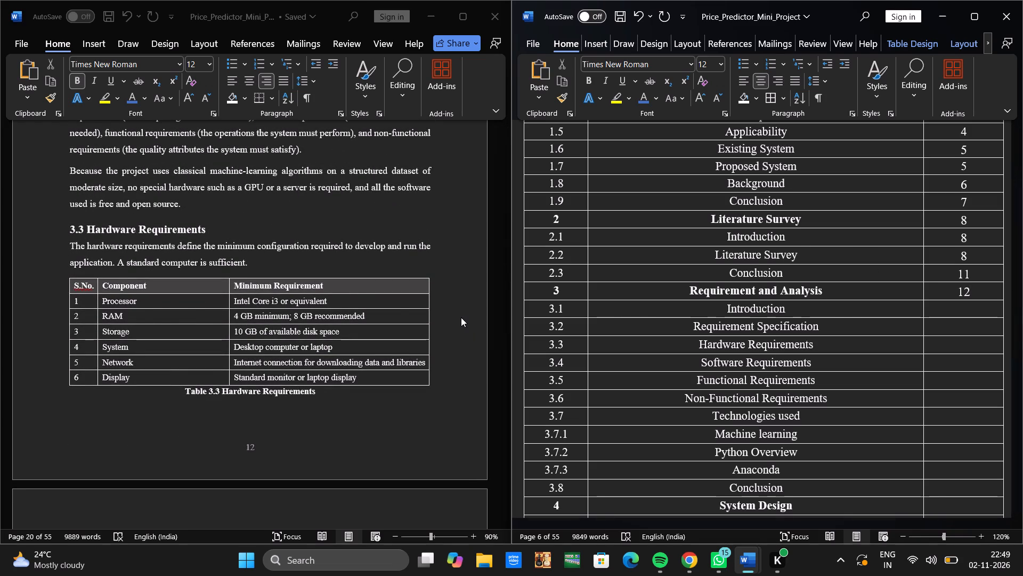
Check the 3.1 Introduction and 3.2 Requirement Specification headings in the report and enter page number 12 for both in the table of contents.
scroll(461, 317, "up", 3)
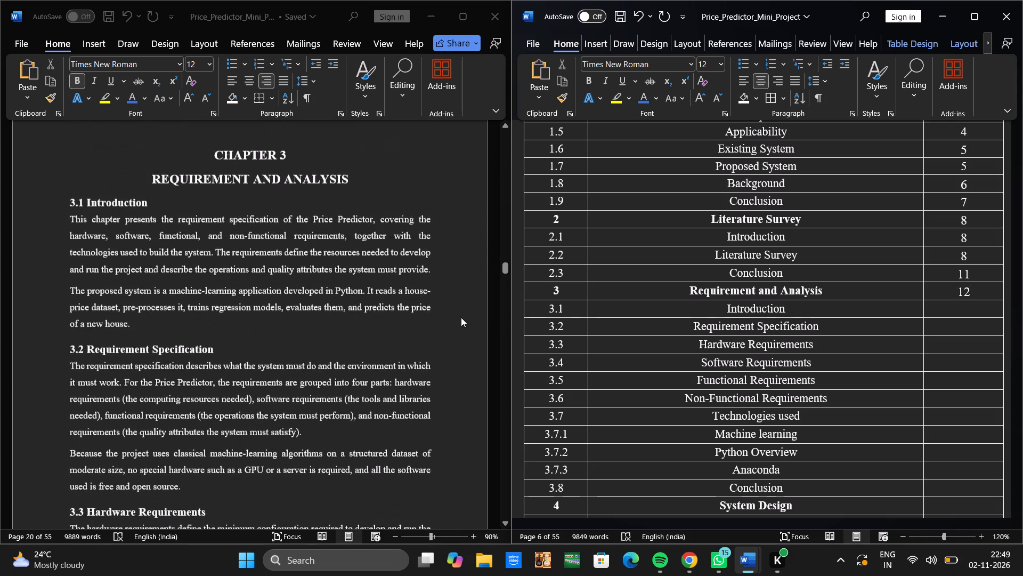
scroll(461, 317, "up", 1)
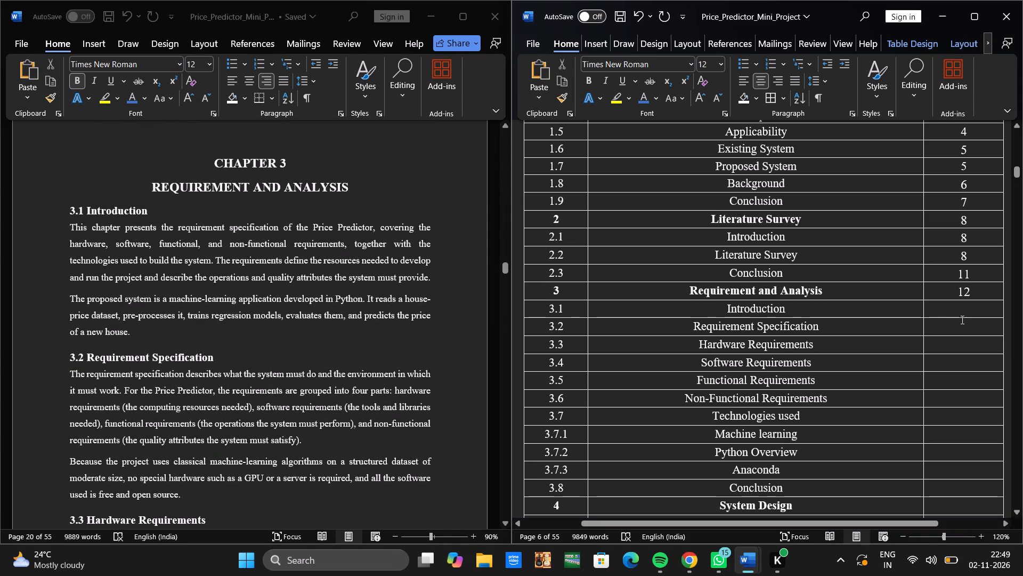
left_click(962, 317)
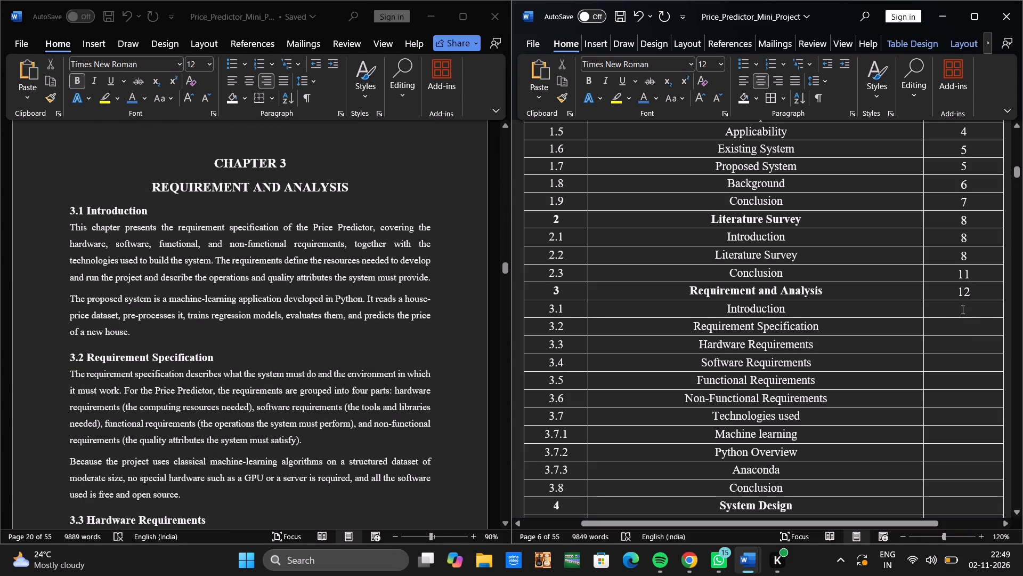
left_click(962, 309)
type("12")
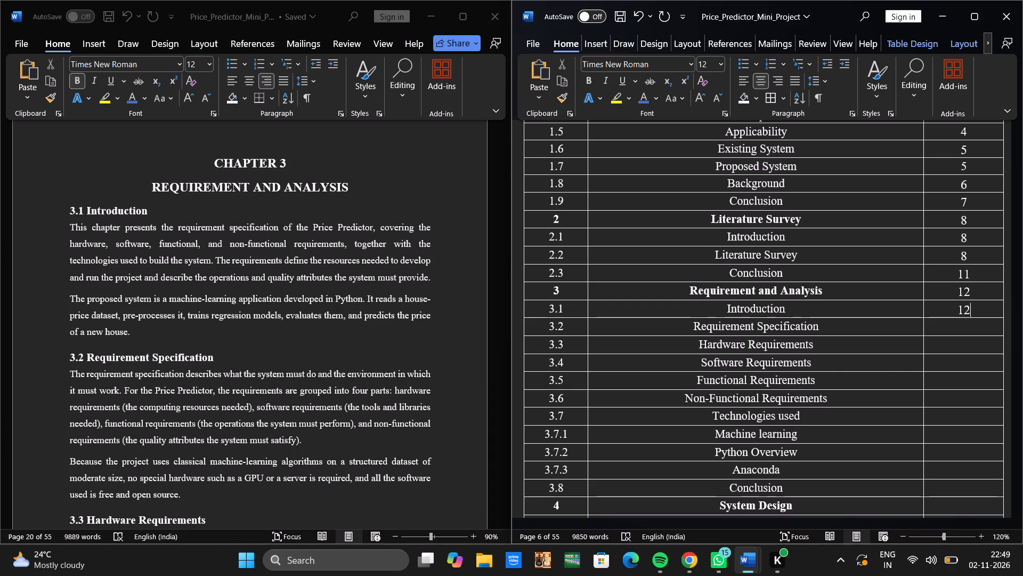
left_click(961, 323)
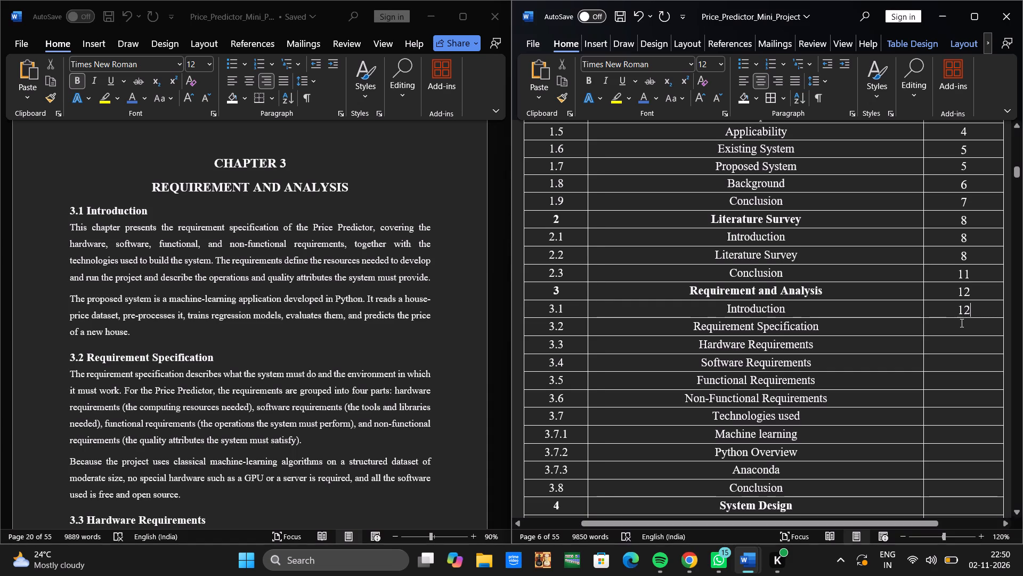
type("12")
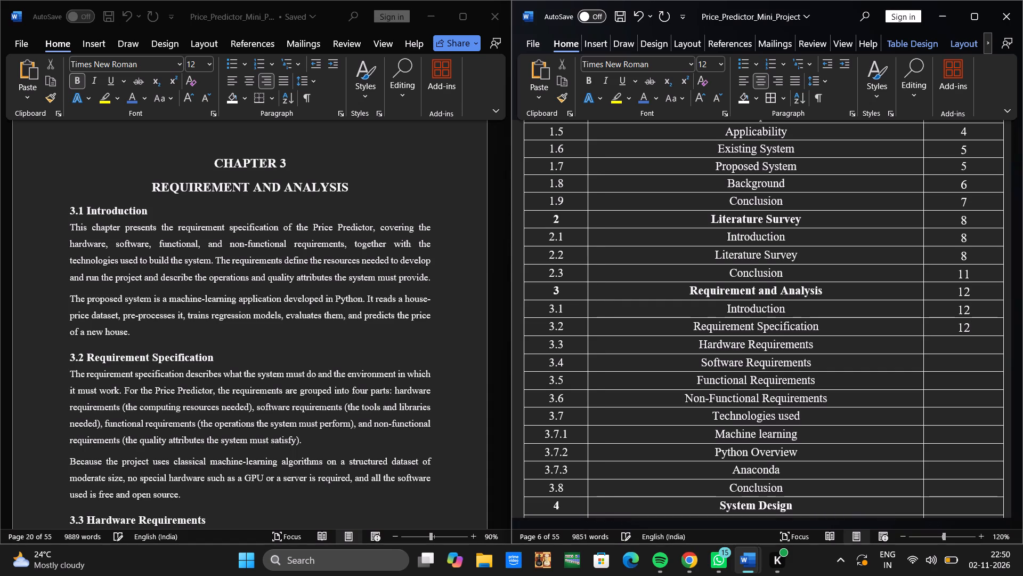
Locate the 3.3 Hardware Requirements section in the report and enter page number 12 for it in the table of contents.
scroll(412, 357, "down", 1)
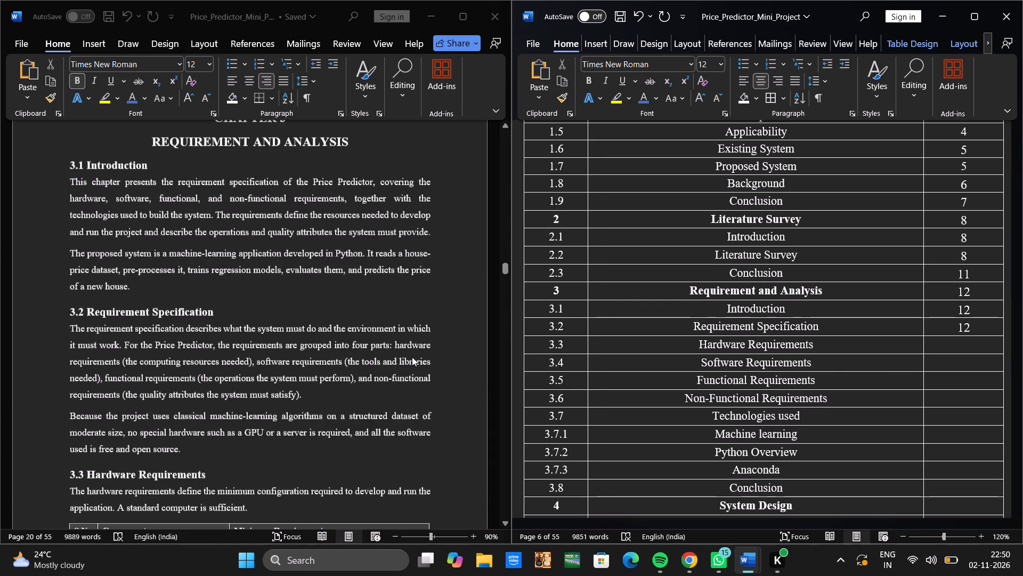
scroll(412, 357, "down", 1)
scroll(412, 357, "up", 2)
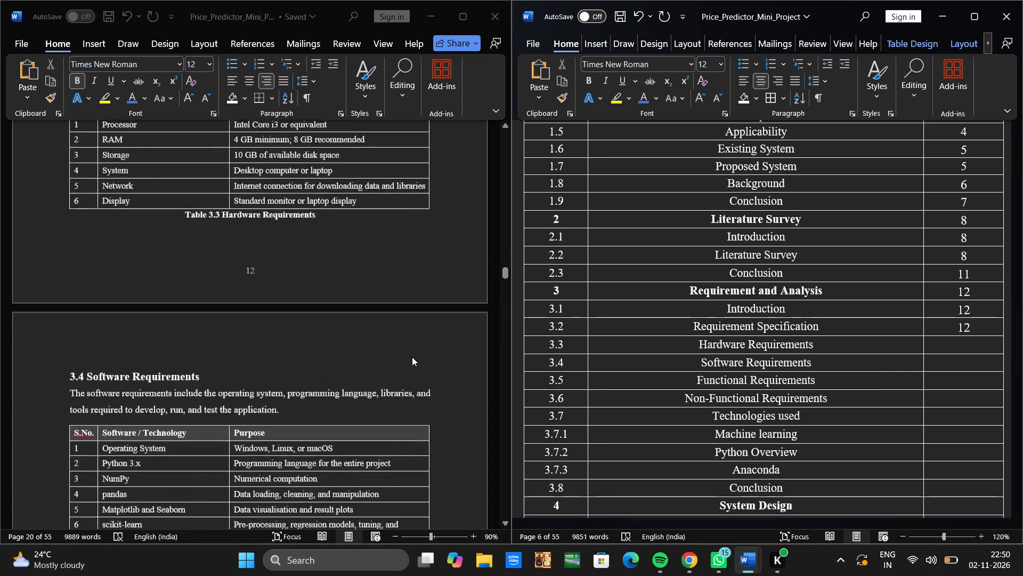
scroll(412, 357, "up", 3)
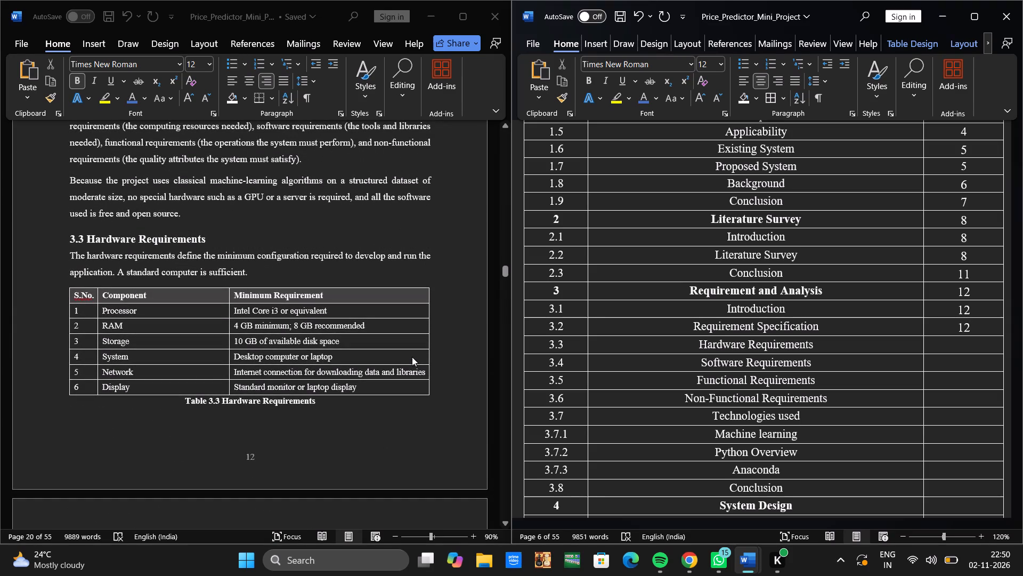
left_click(957, 344)
type("12")
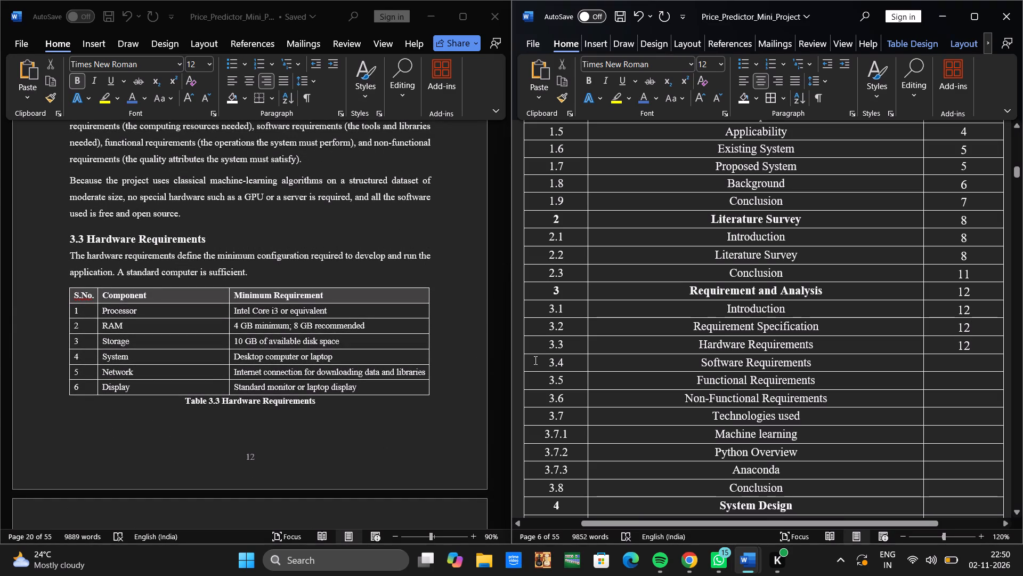
Find the 3.4 Software Requirements section and its page in the report and enter page number 13 for it in the table of contents.
scroll(396, 361, "right", 1)
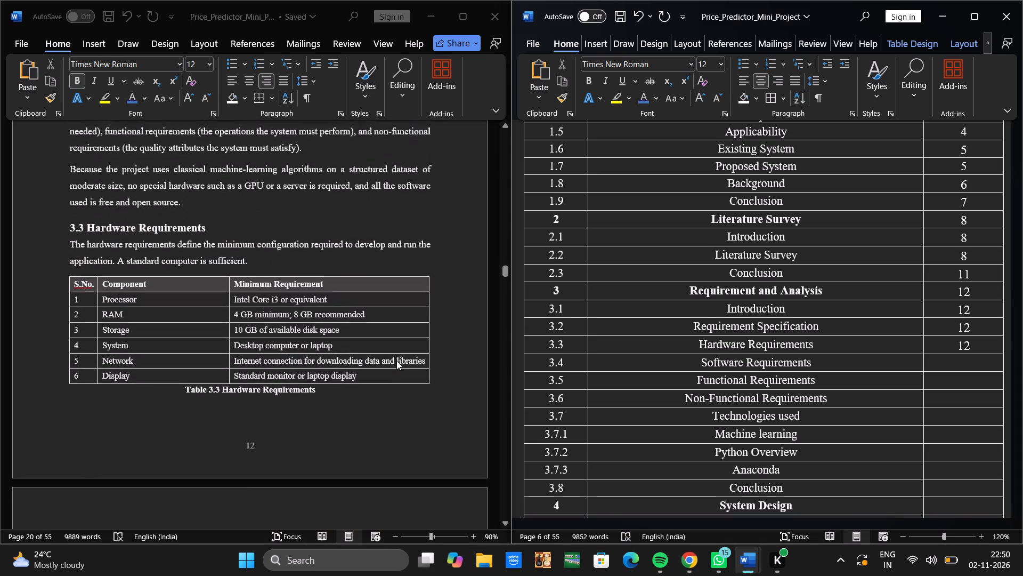
scroll(396, 361, "right", 1)
scroll(396, 361, "down", 3)
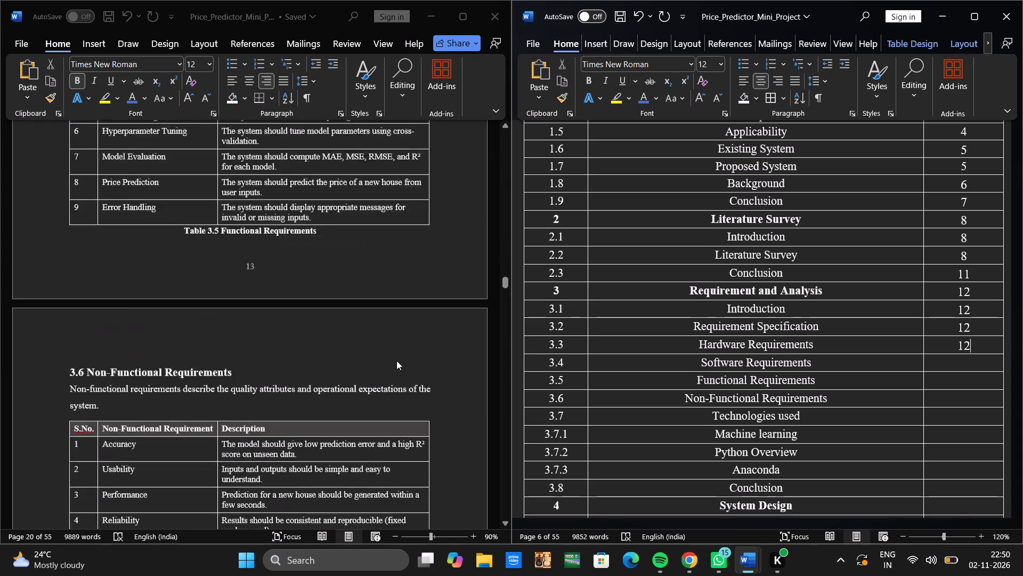
scroll(396, 361, "up", 5)
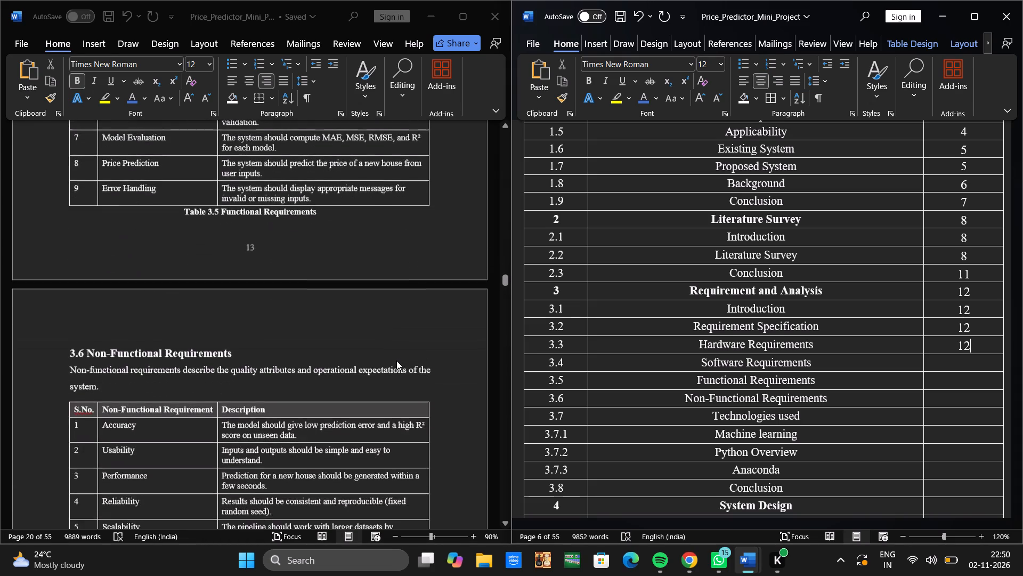
scroll(396, 361, "up", 4)
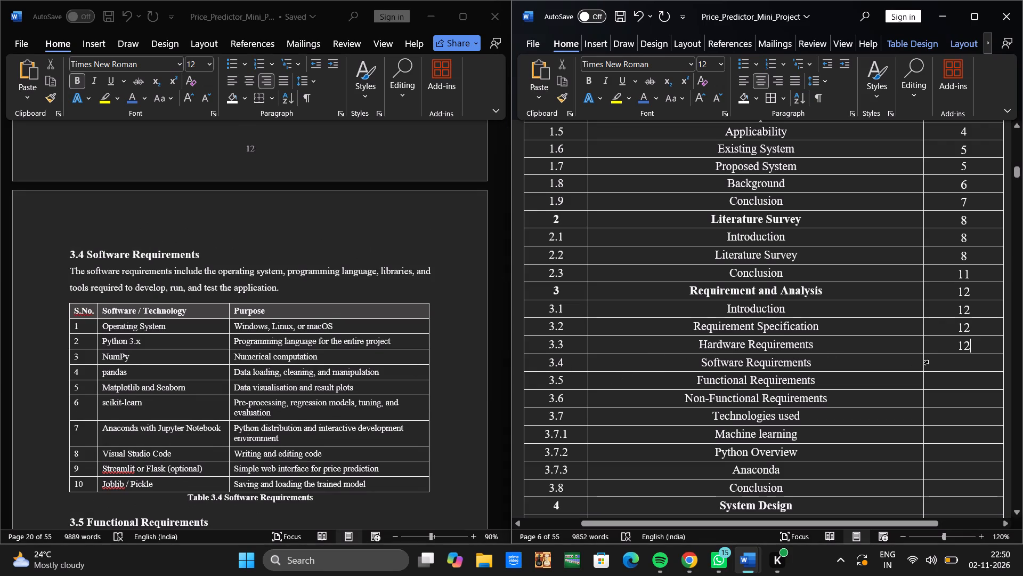
left_click(967, 359)
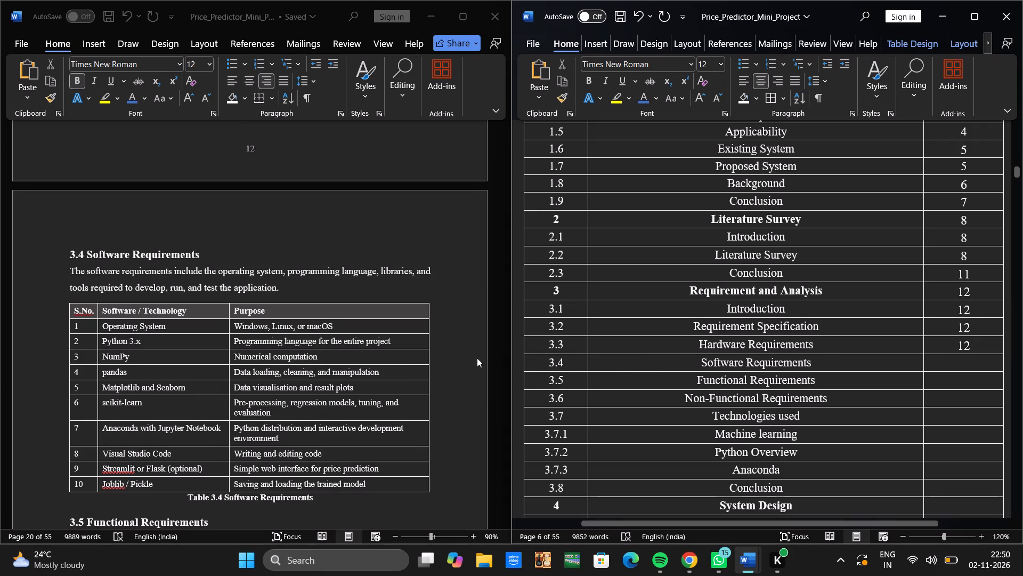
scroll(343, 339, "down", 3)
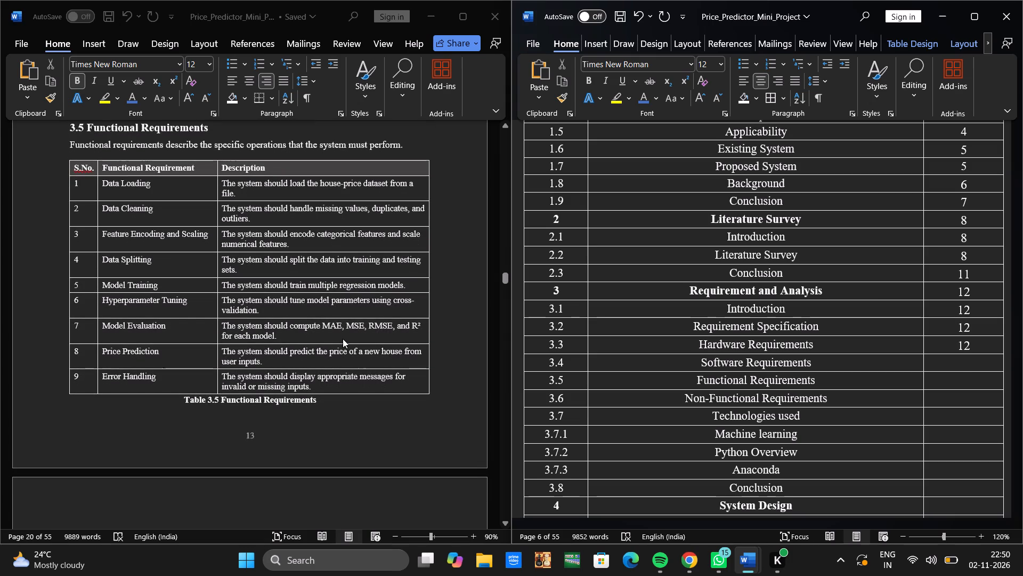
type("13")
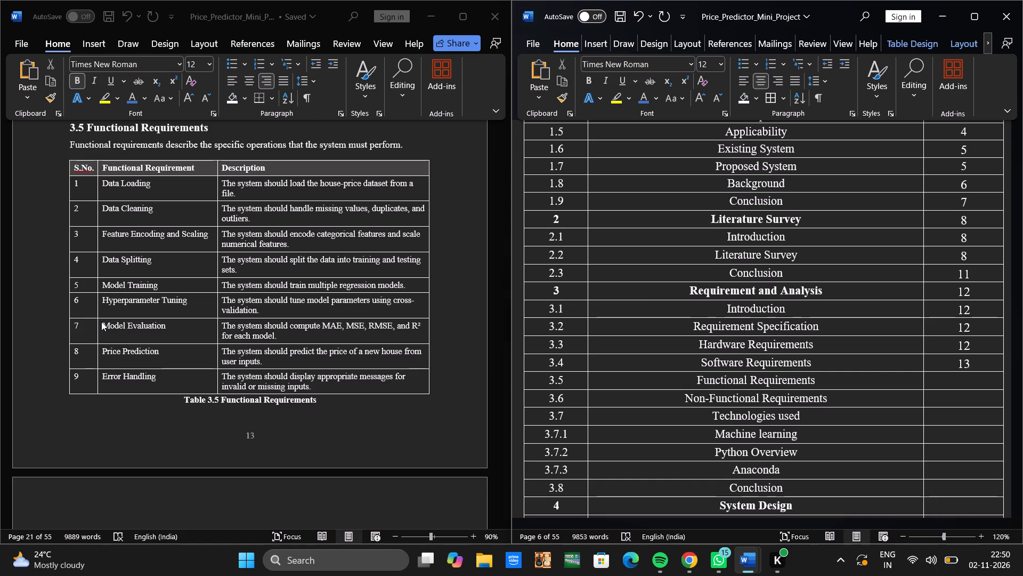
Check the 3.5 Functional Requirements section's page in the report and enter page number 13 for it in the table of contents.
scroll(101, 322, "up", 2)
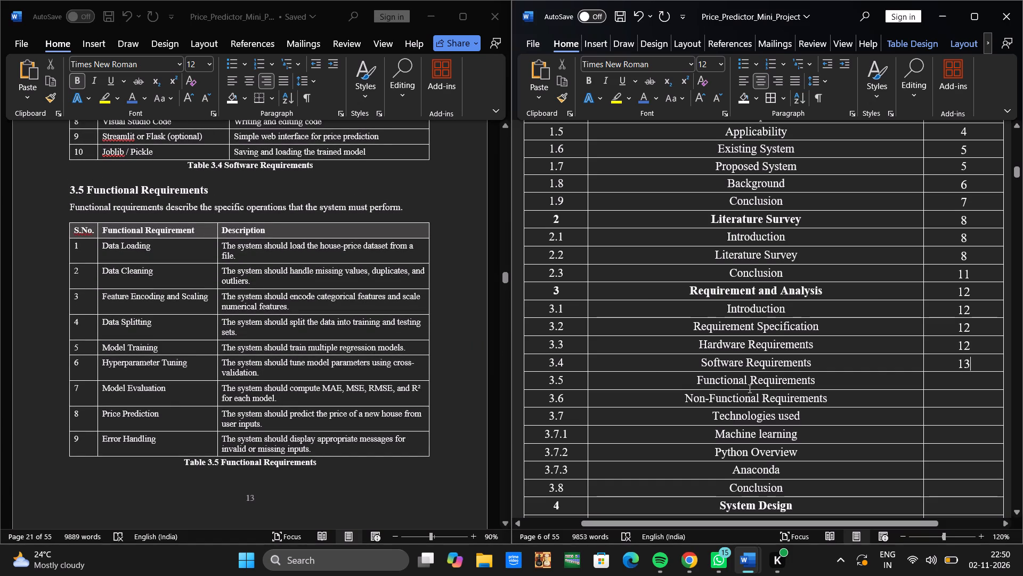
left_click(960, 379)
type("13")
Locate the 3.6 Non-Functional Requirements section in the report and enter page number 14 for it in the table of contents.
scroll(960, 379, "down", 1)
scroll(339, 454, "down", 1)
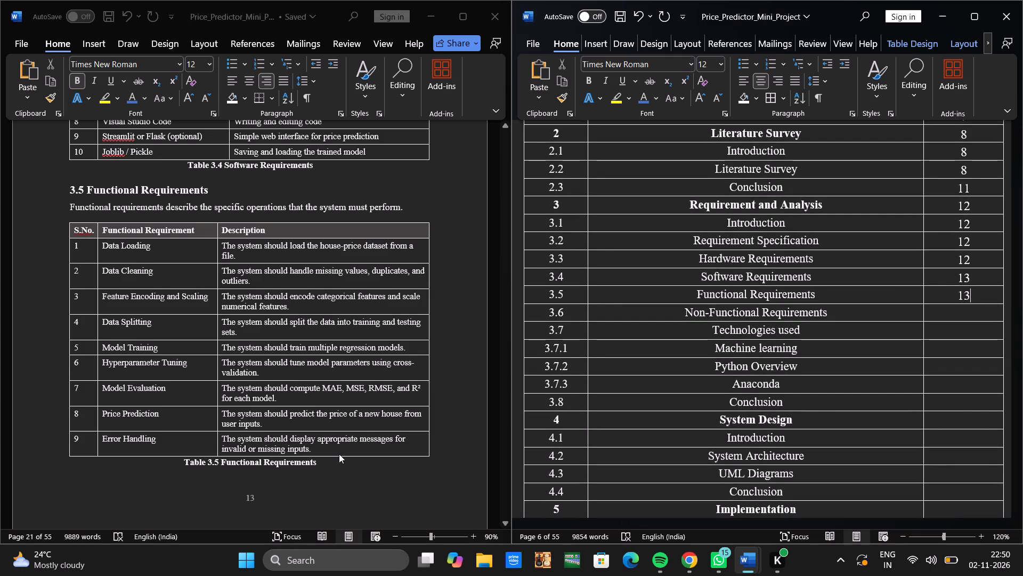
scroll(339, 454, "down", 3)
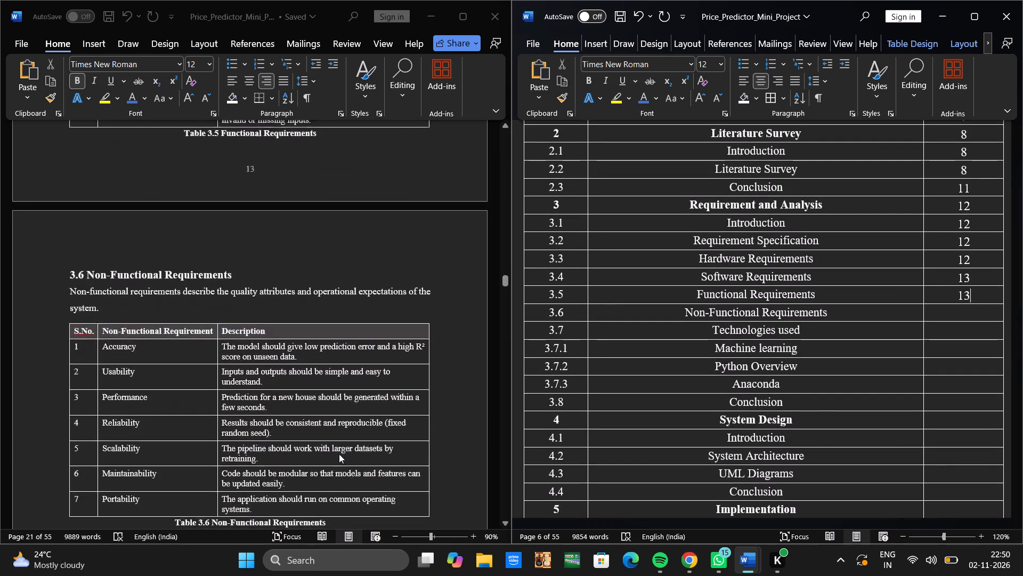
scroll(339, 454, "down", 3)
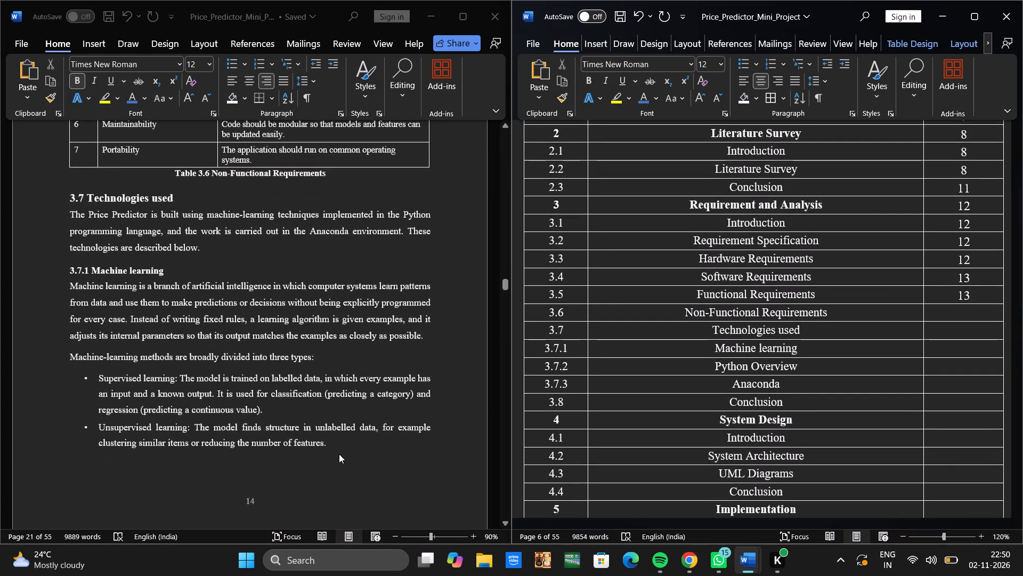
scroll(339, 454, "up", 1)
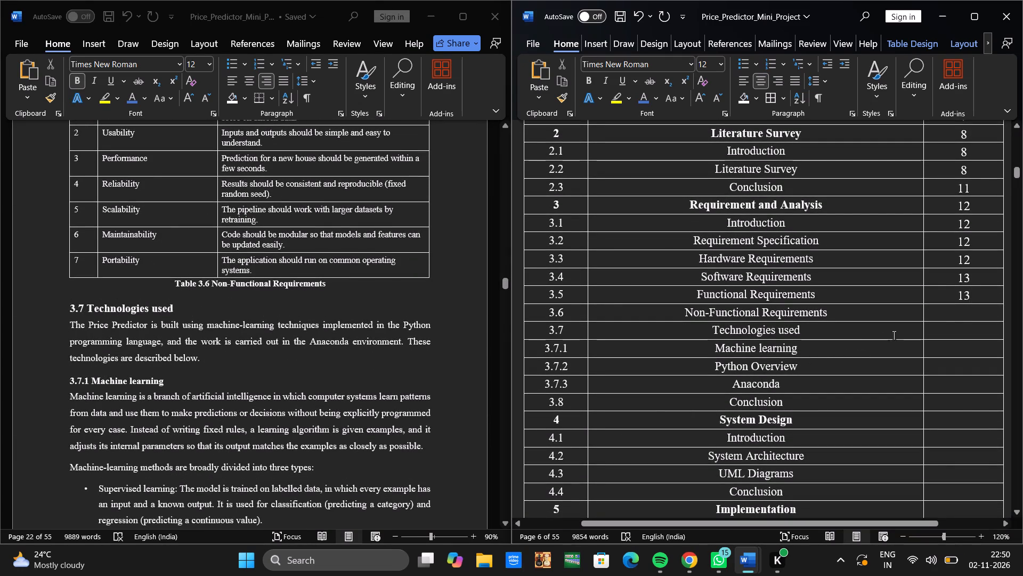
left_click(961, 316)
scroll(447, 352, "down", 1)
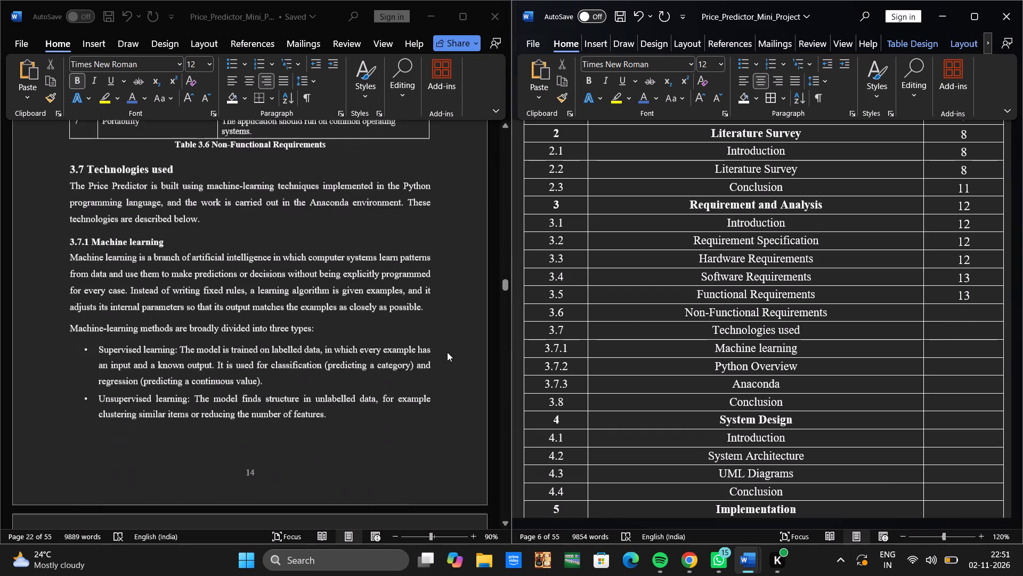
scroll(447, 352, "down", 1)
type("14")
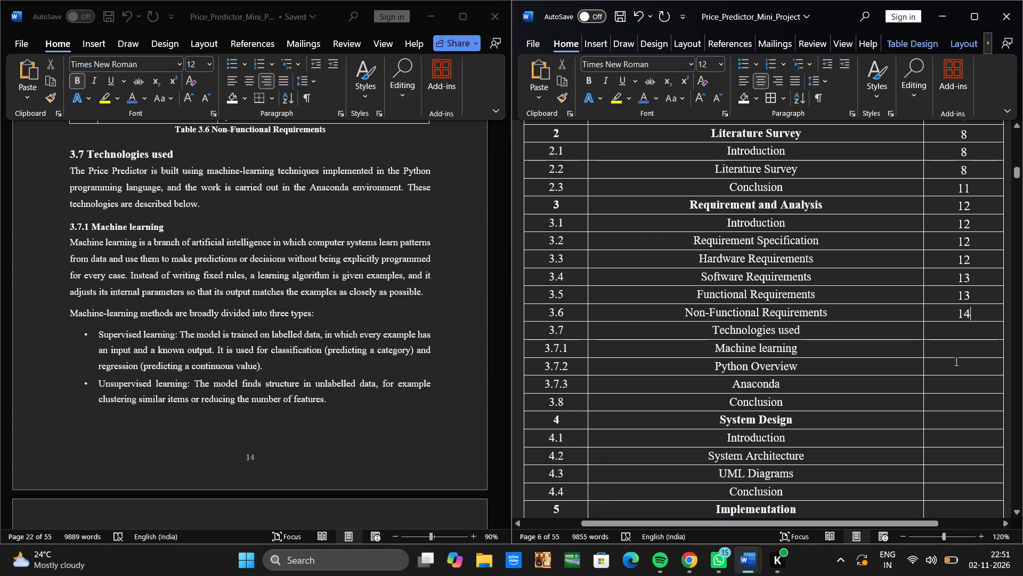
Enter page number 14 for 3.7 Technologies used in the table of contents.
left_click(960, 340)
left_click(962, 332)
type("14")
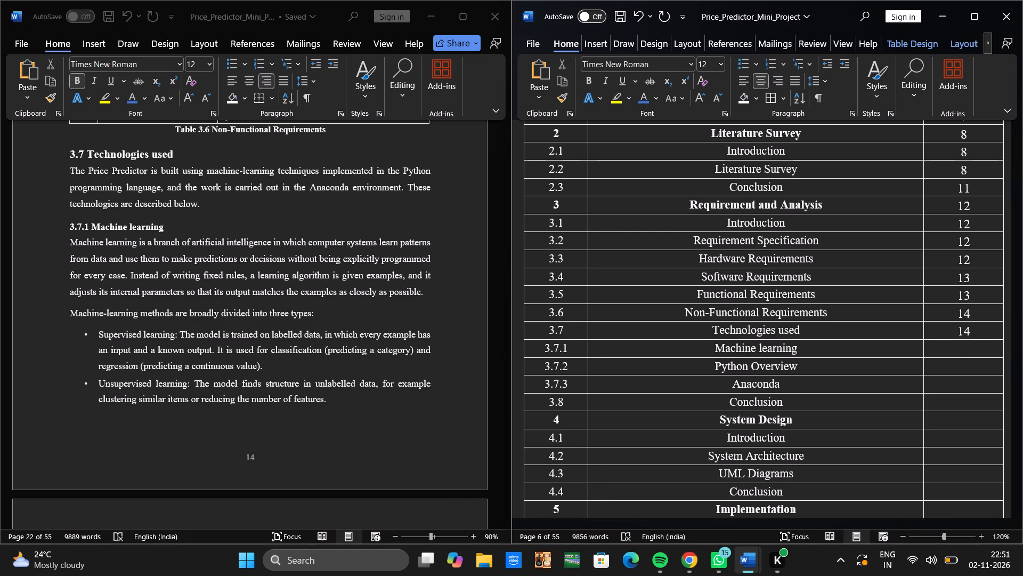
Check the page of 3.7.1 Machine learning in the report and enter 14 in its contents row, spaced to align with the numbers above.
scroll(402, 384, "down", 1)
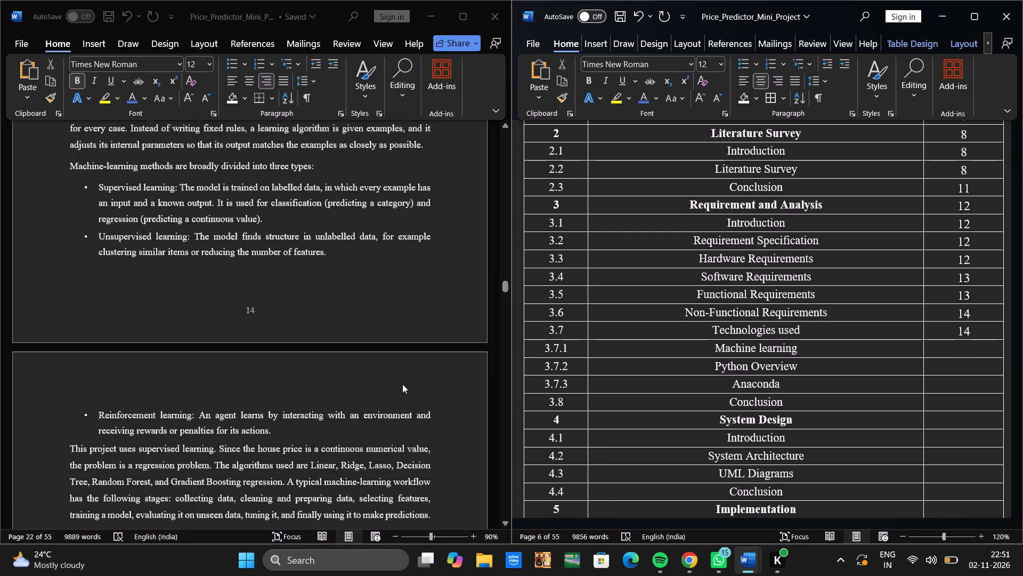
scroll(402, 384, "down", 1)
scroll(402, 384, "up", 1)
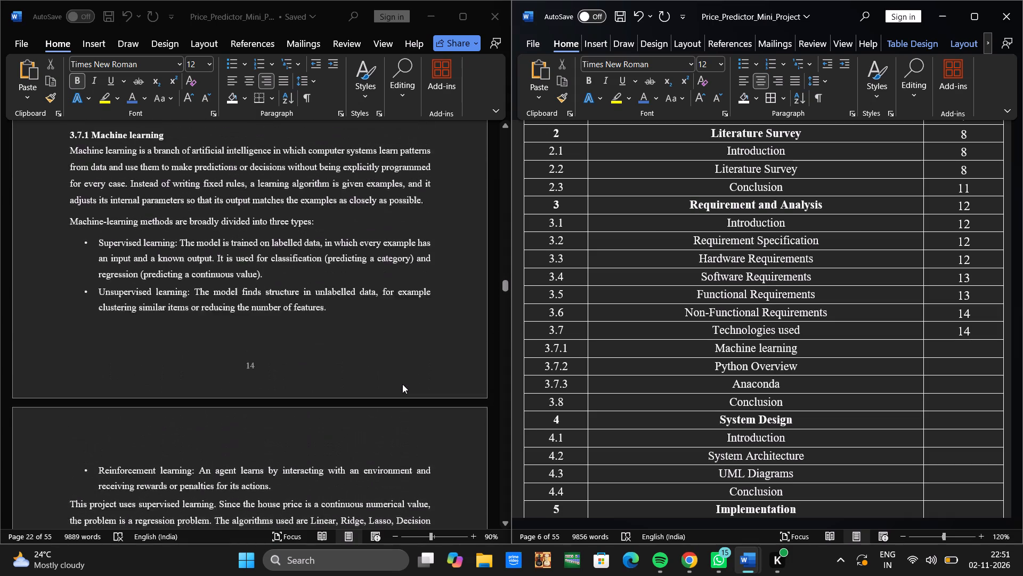
scroll(402, 384, "up", 2)
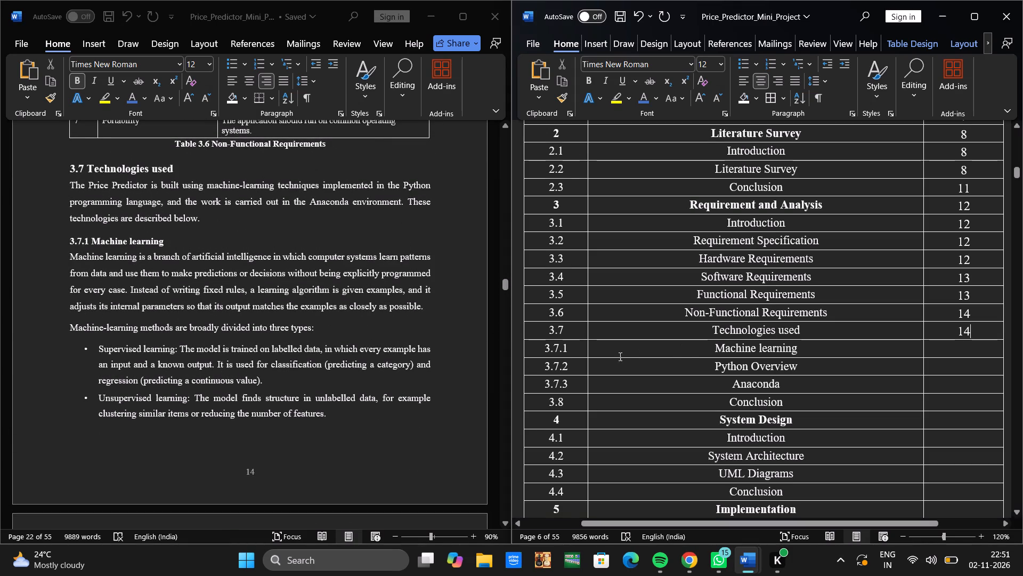
left_click(961, 347)
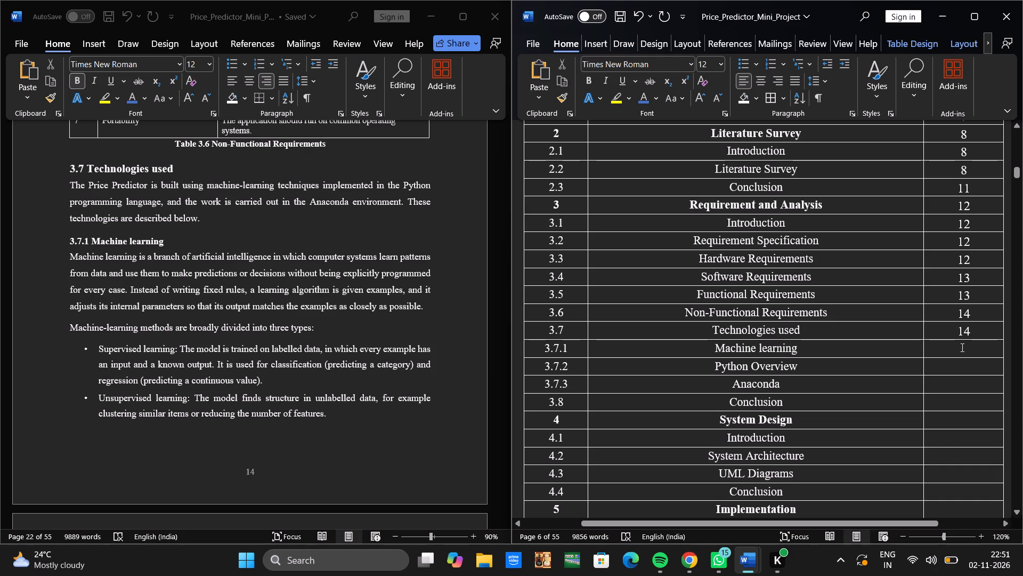
left_click(961, 347)
key("Tab")
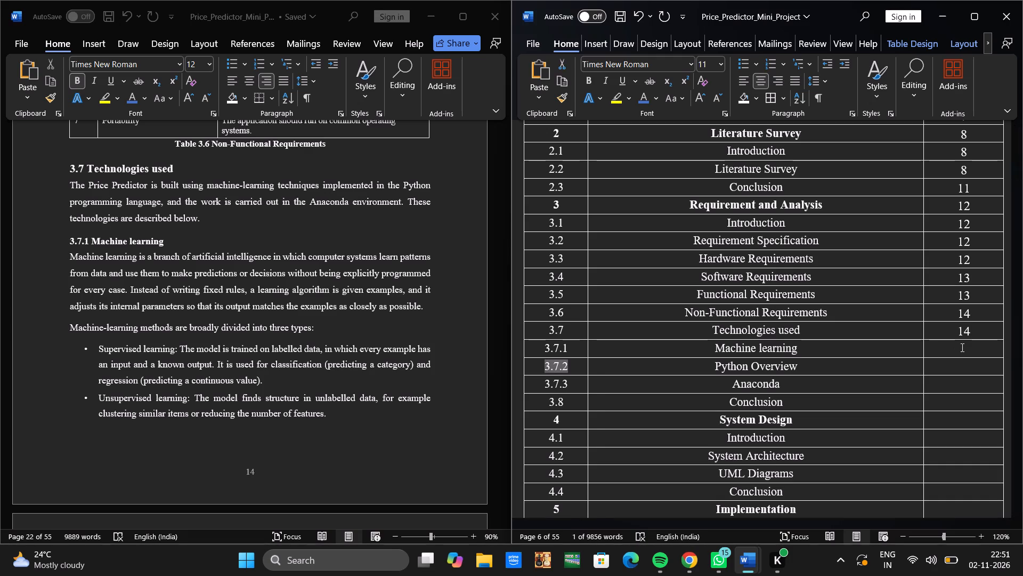
left_click(961, 347)
left_click(965, 348)
key("space")
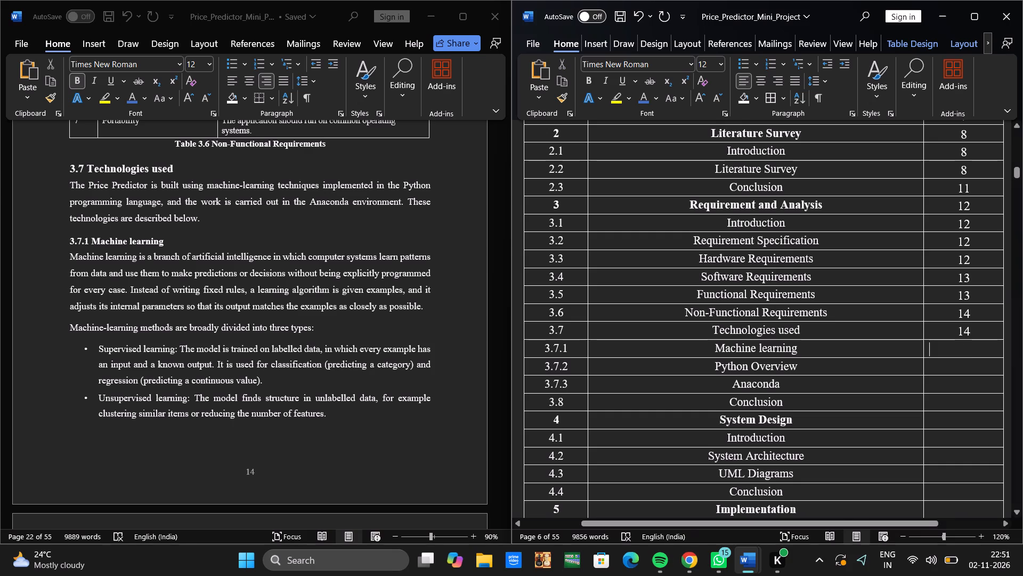
key("space")
key("space")
key("space")
key("space")
key("space")
key("space")
key("space")
key("space")
key("space")
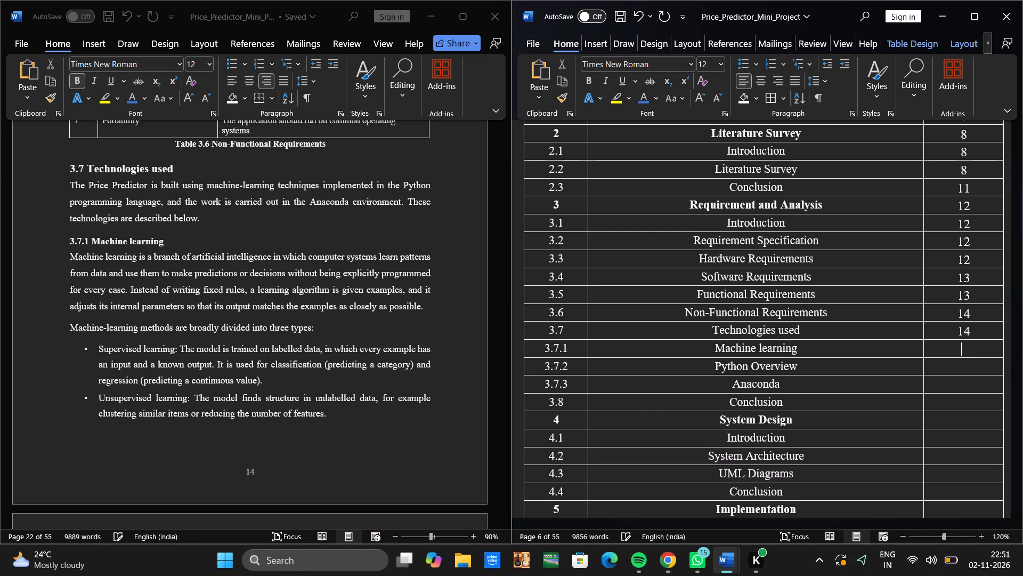
type("13")
key("BackSpace")
key("BackSpace")
key("BackSpace")
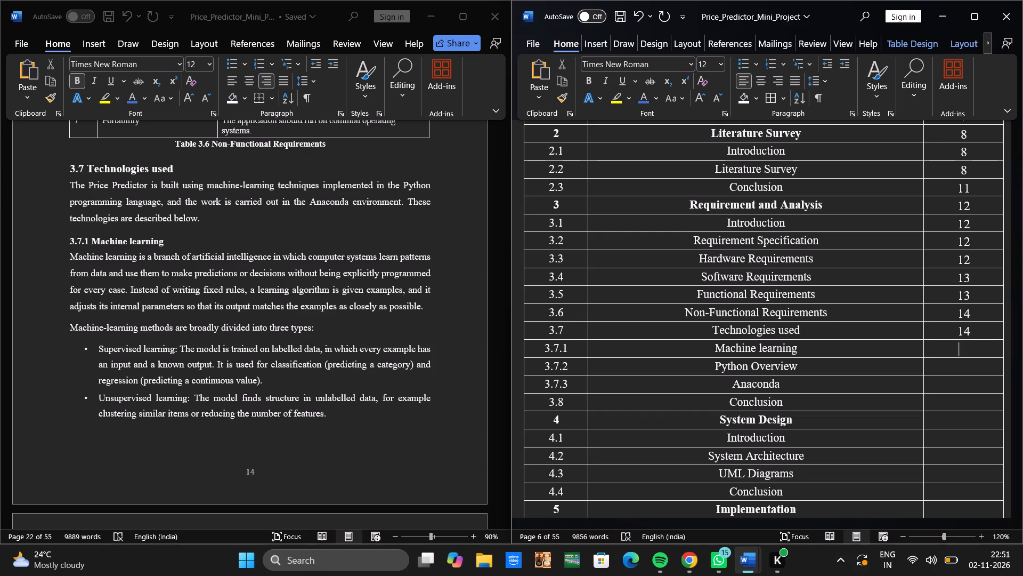
type("14")
Locate the 3.7.2 Python Overview section in the report and enter page number 15 for it in the table of contents.
scroll(331, 444, "down", 2)
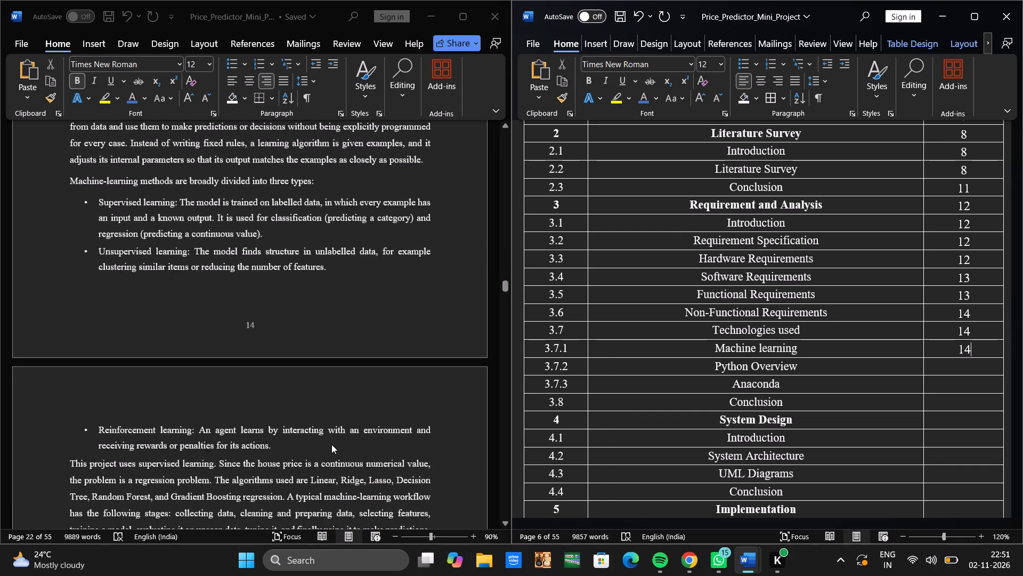
scroll(331, 444, "down", 1)
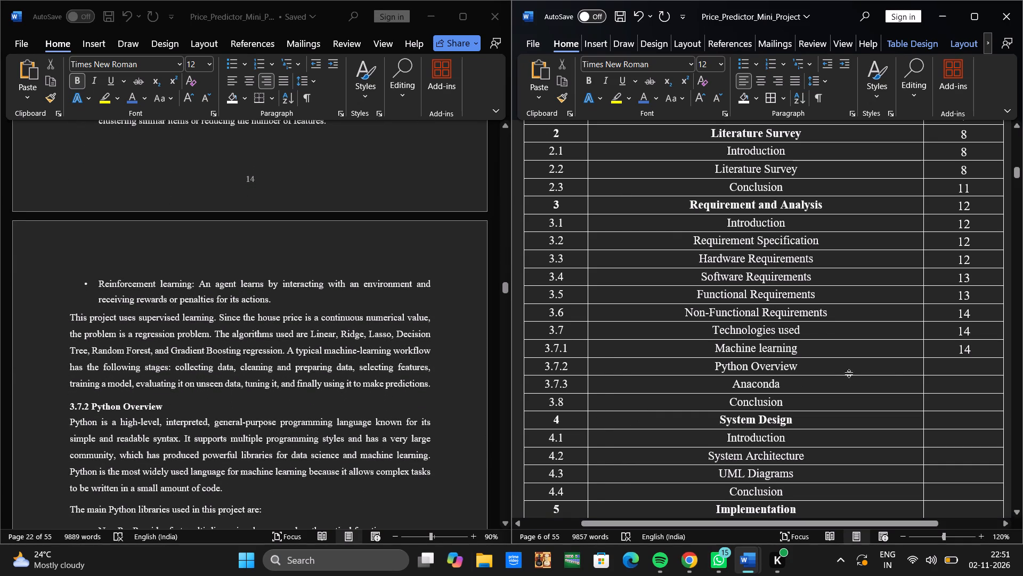
left_click(969, 369)
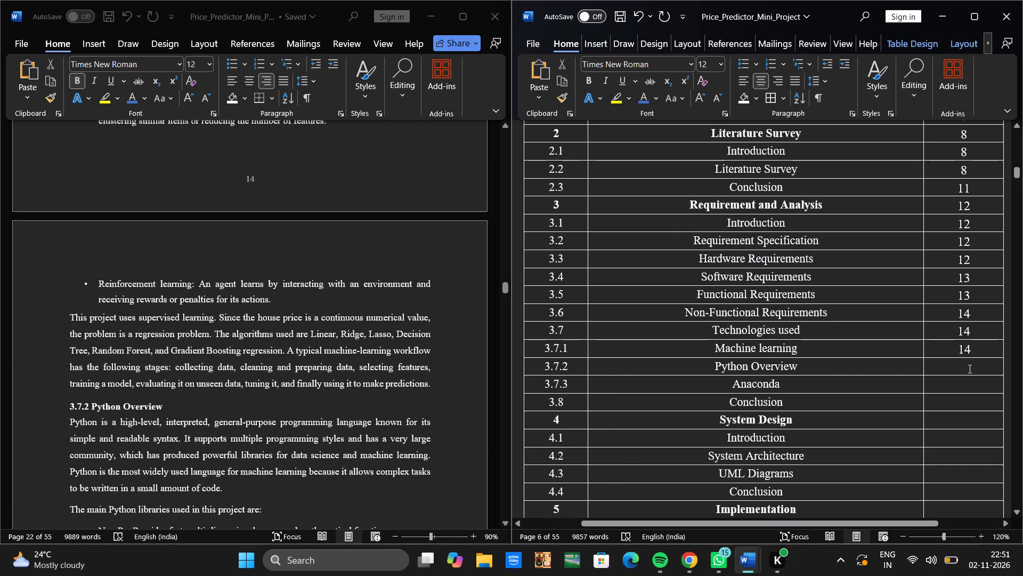
type("14")
key("BackSpace")
key("5")
Locate the 3.7.3 Anaconda section in the report and enter page number 15 for it in the table of contents.
scroll(305, 334, "down", 2)
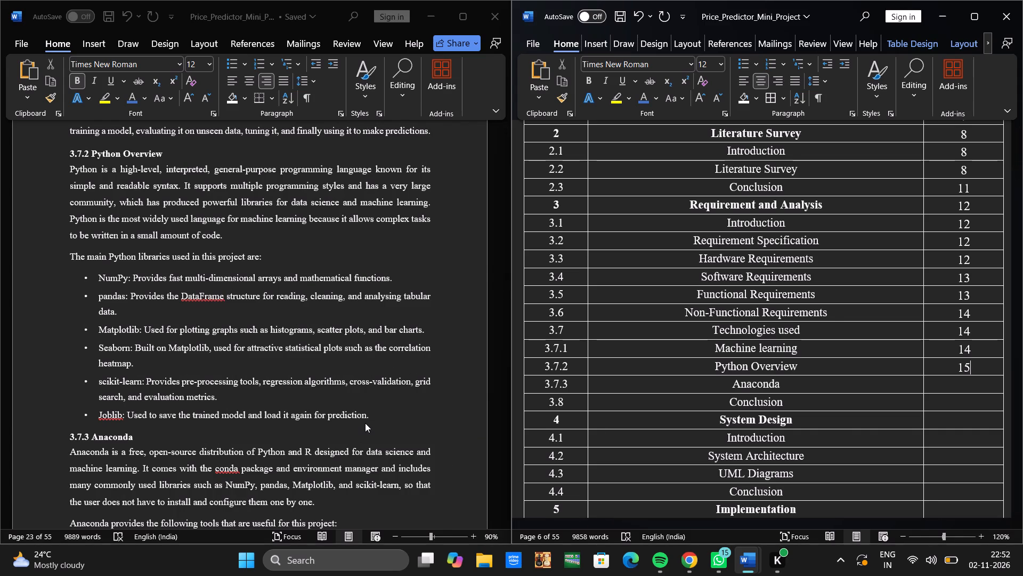
scroll(365, 423, "down", 1)
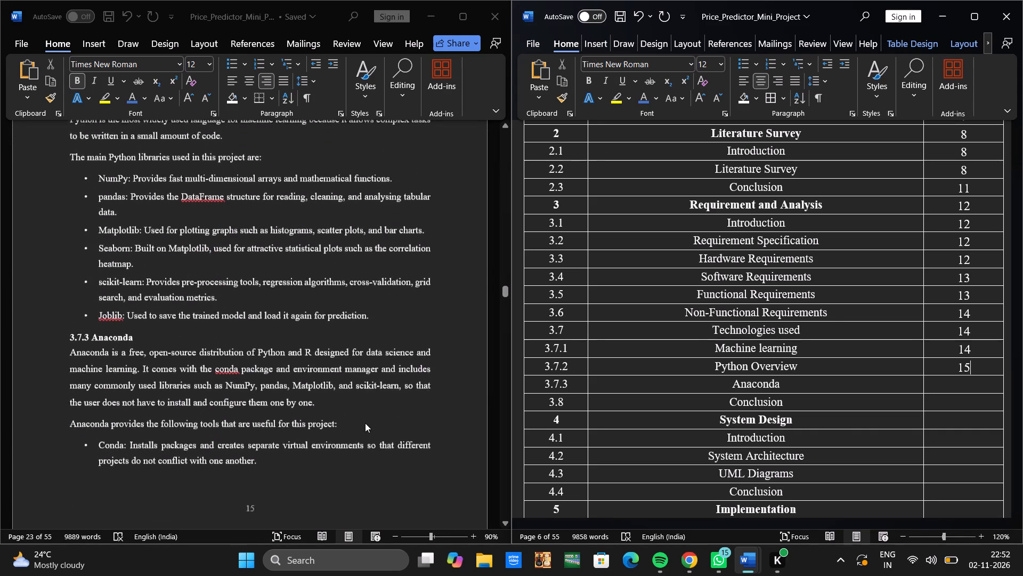
scroll(365, 423, "down", 1)
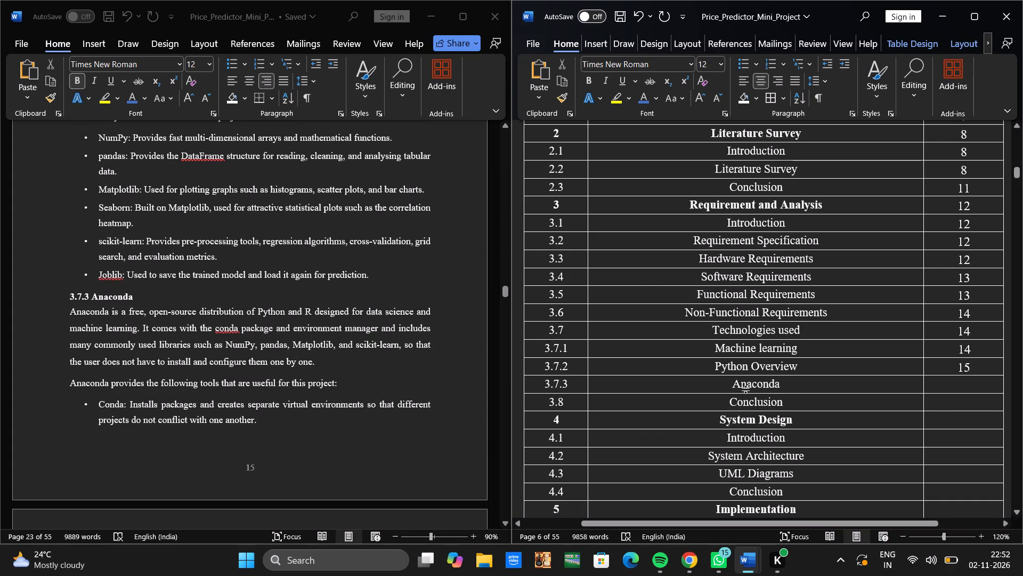
left_click(964, 386)
type("15")
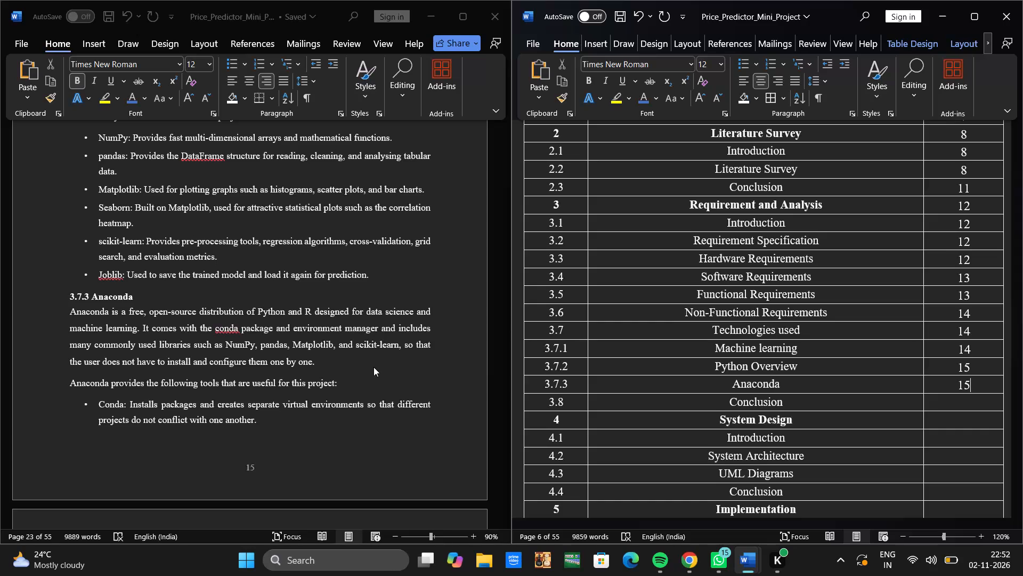
Locate the 3.8 Conclusion section in the report and enter page number 16 for it in the table of contents.
scroll(240, 375, "down", 1)
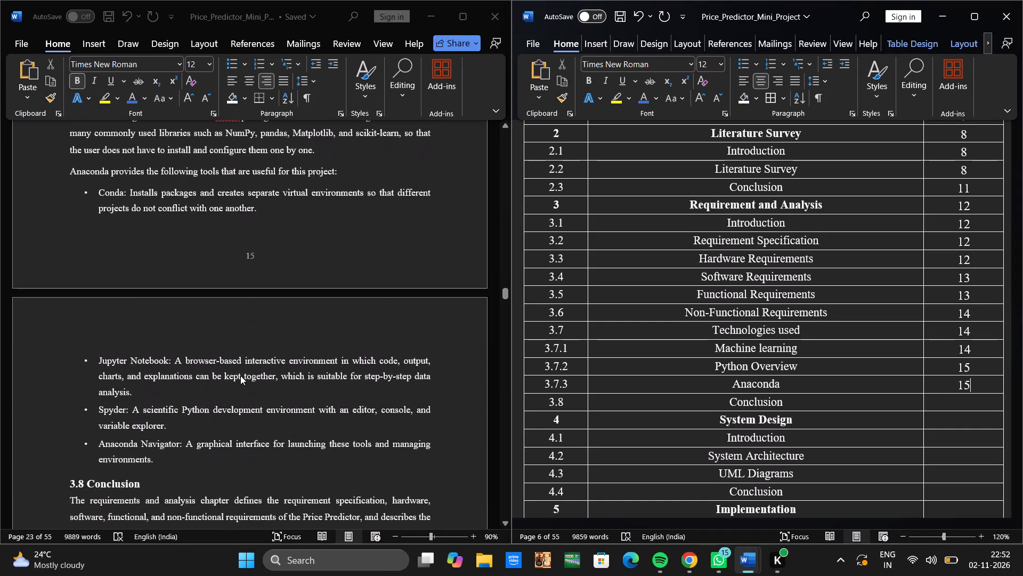
scroll(240, 375, "down", 5)
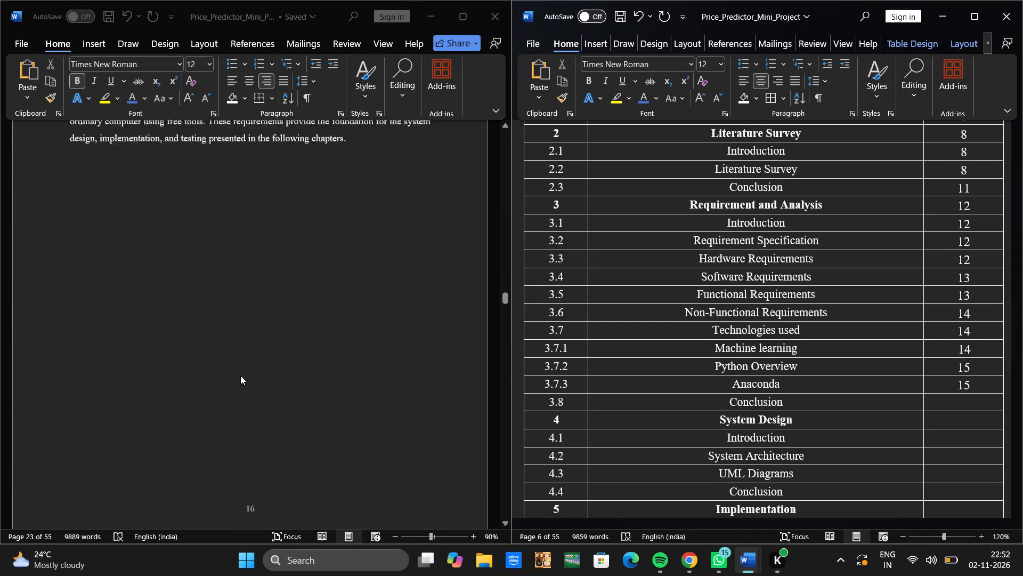
scroll(240, 375, "down", 1)
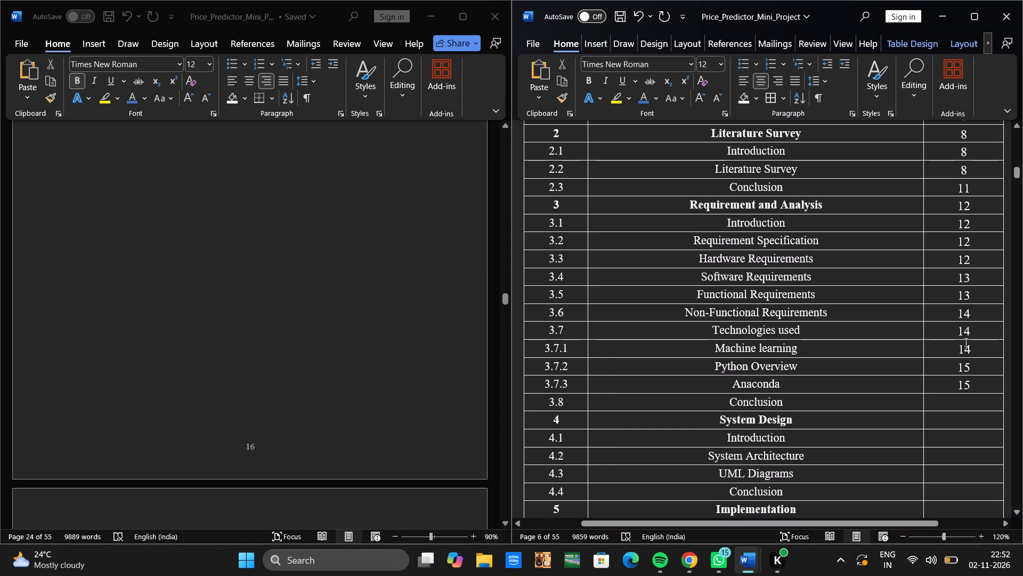
left_click(964, 398)
type("16")
Locate the start of Chapter 4 System Design in the report and enter page number 17 in its contents row.
scroll(964, 398, "down", 1)
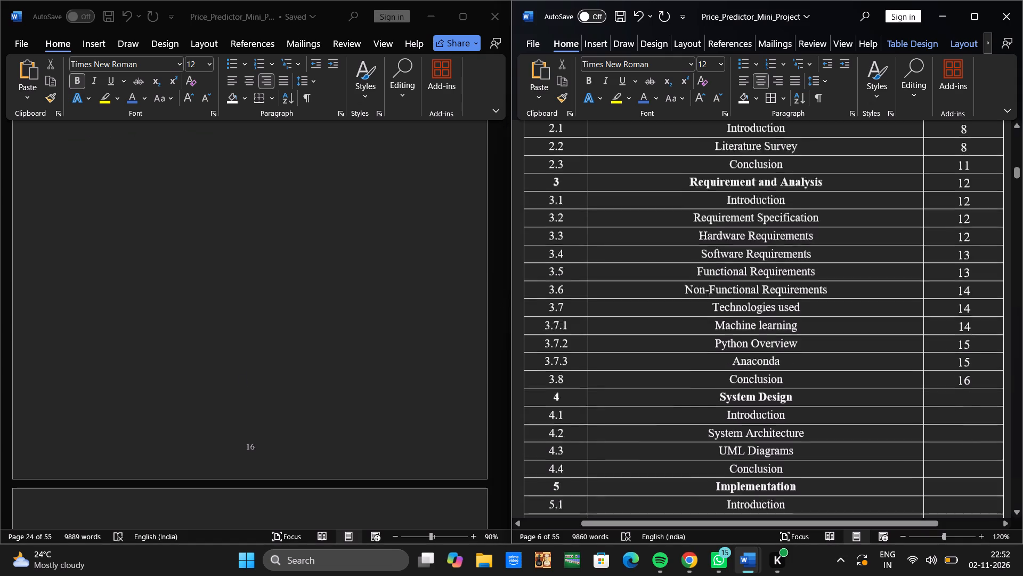
scroll(964, 398, "down", 1)
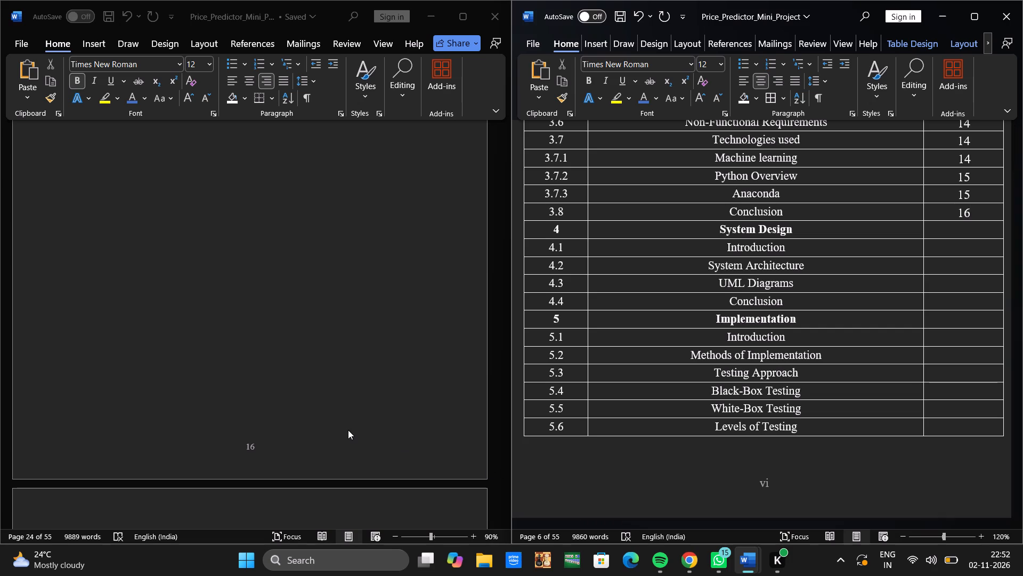
scroll(348, 430, "down", 2)
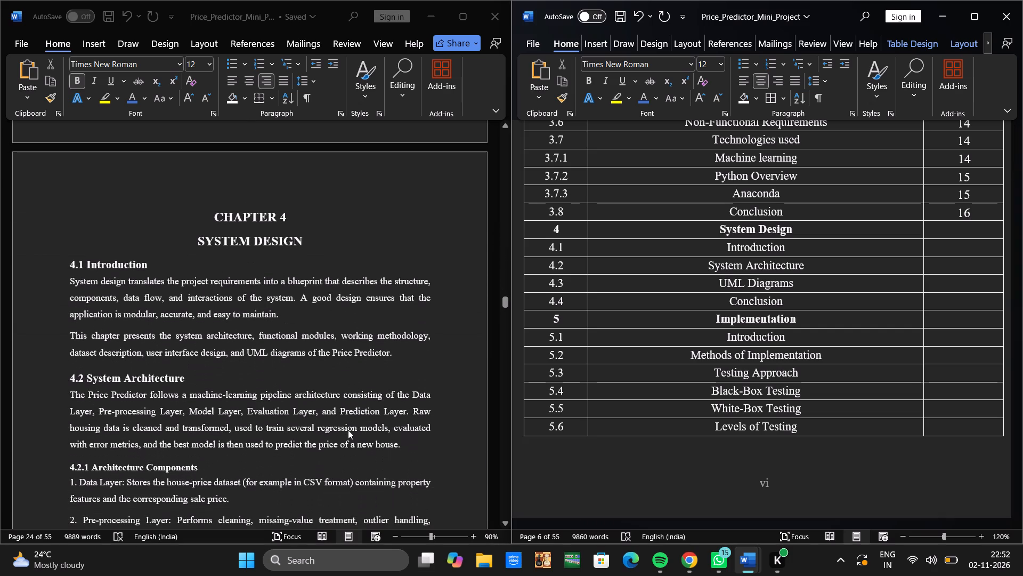
scroll(348, 430, "down", 2)
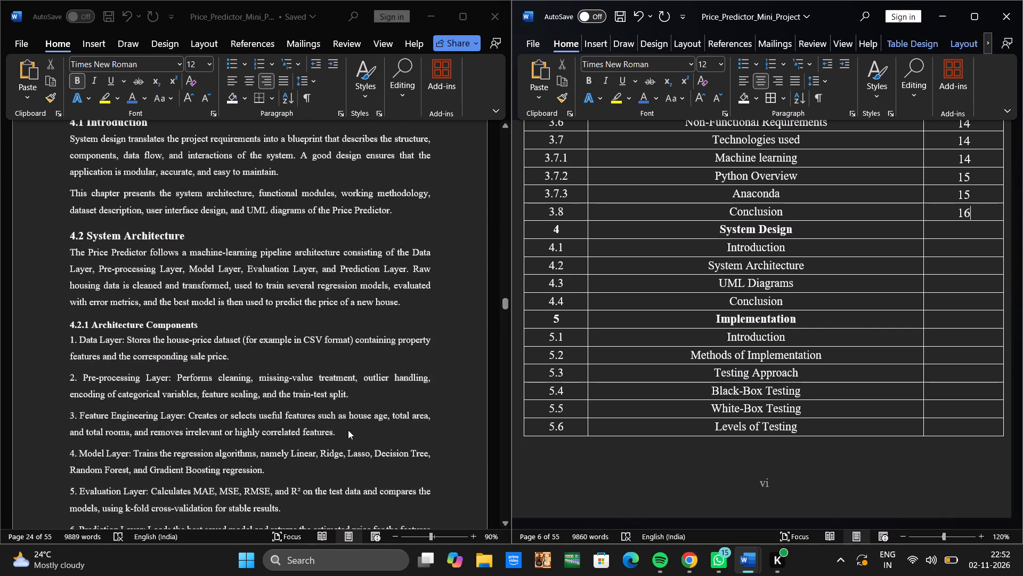
scroll(348, 430, "down", 2)
scroll(348, 430, "up", 5)
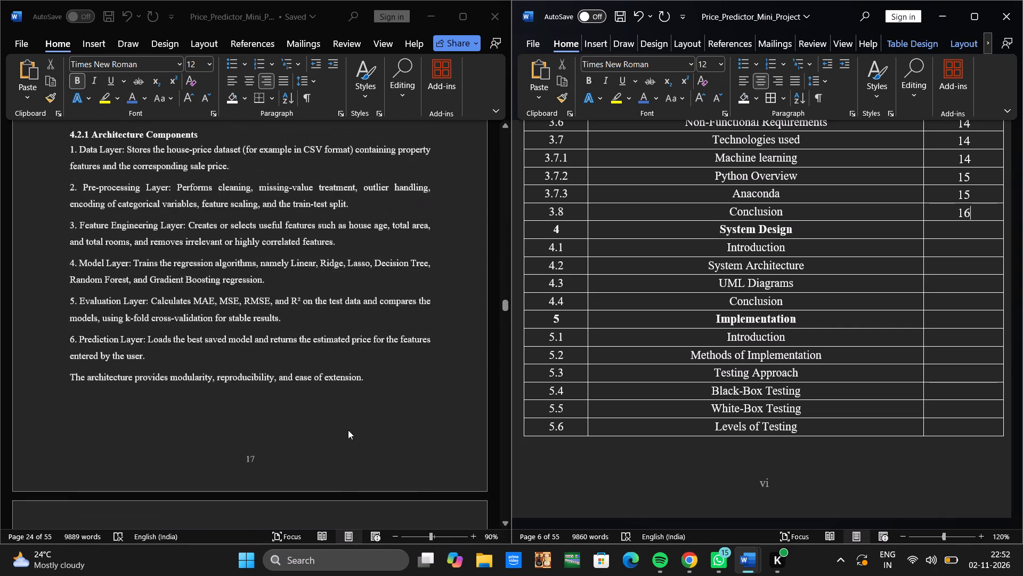
scroll(348, 430, "up", 3)
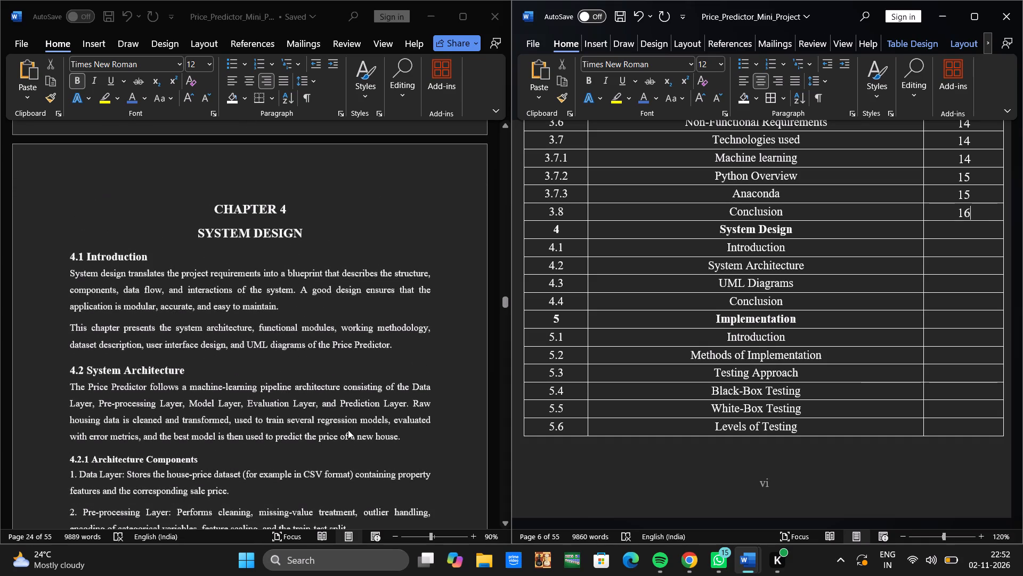
left_click(963, 236)
type("17")
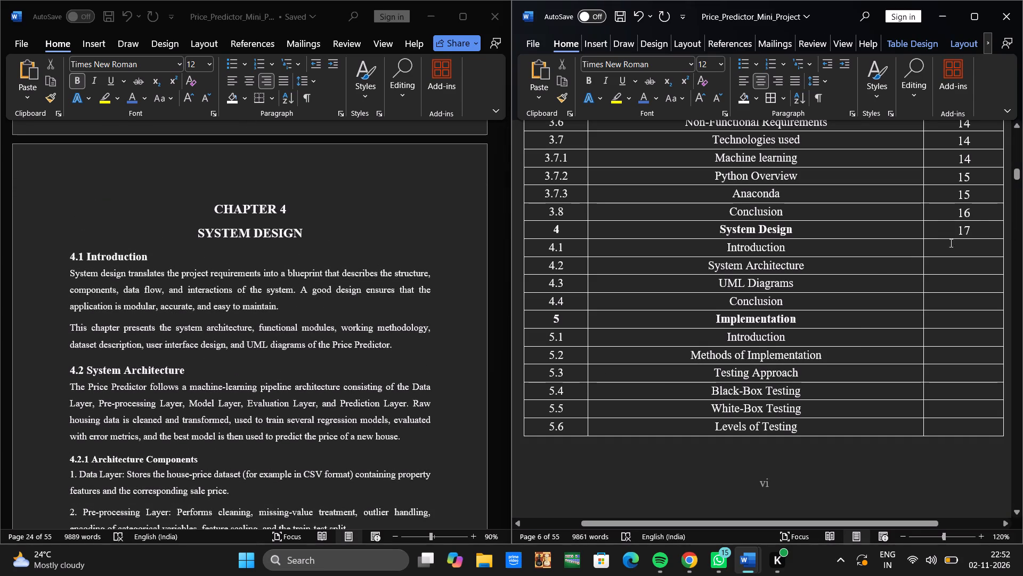
Enter page number 17 for both 4.1 Introduction and 4.2 System Architecture in the table of contents.
left_click(956, 247)
key("1")
key("7")
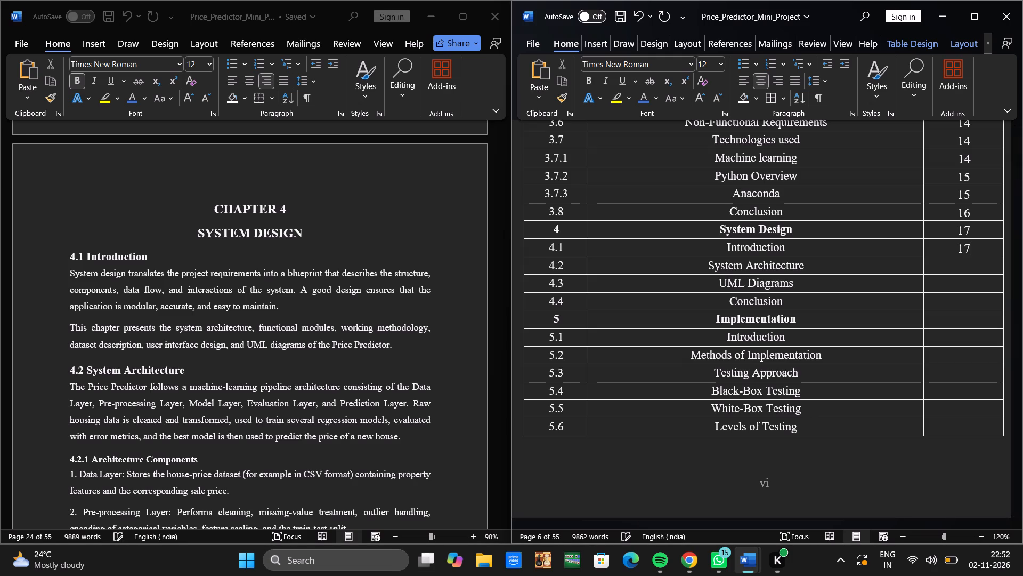
left_click(965, 260)
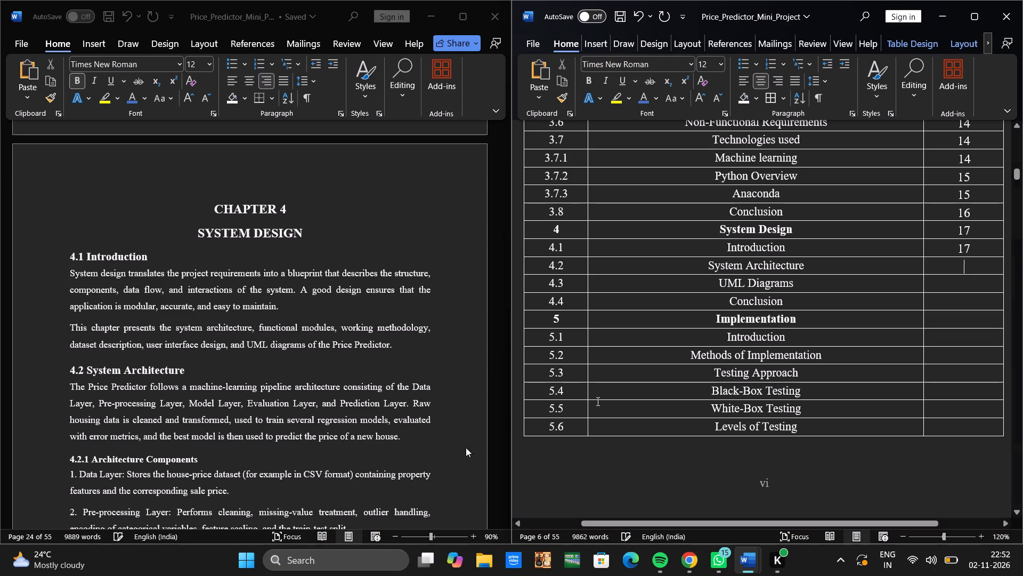
scroll(350, 423, "down", 1)
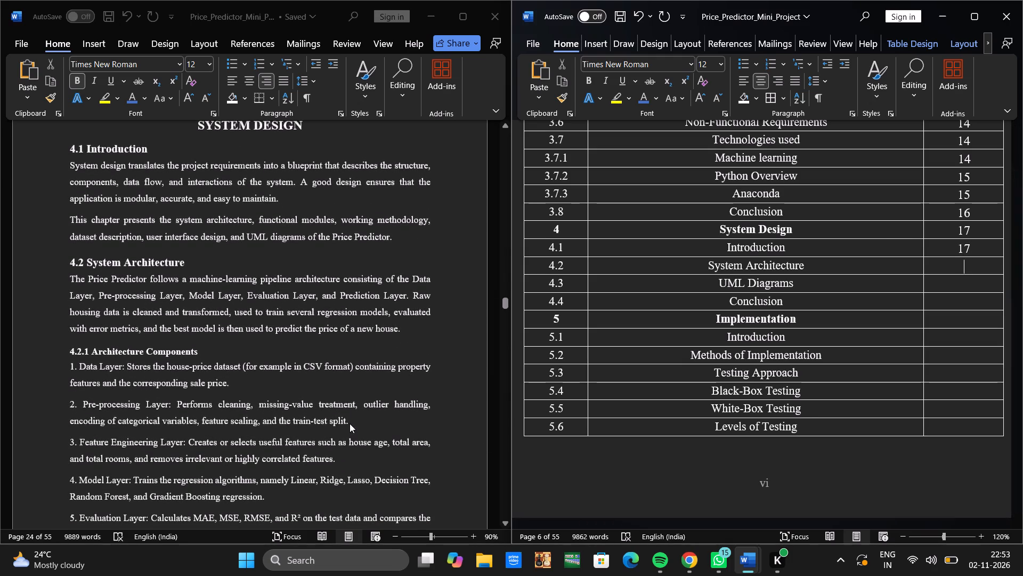
type("17")
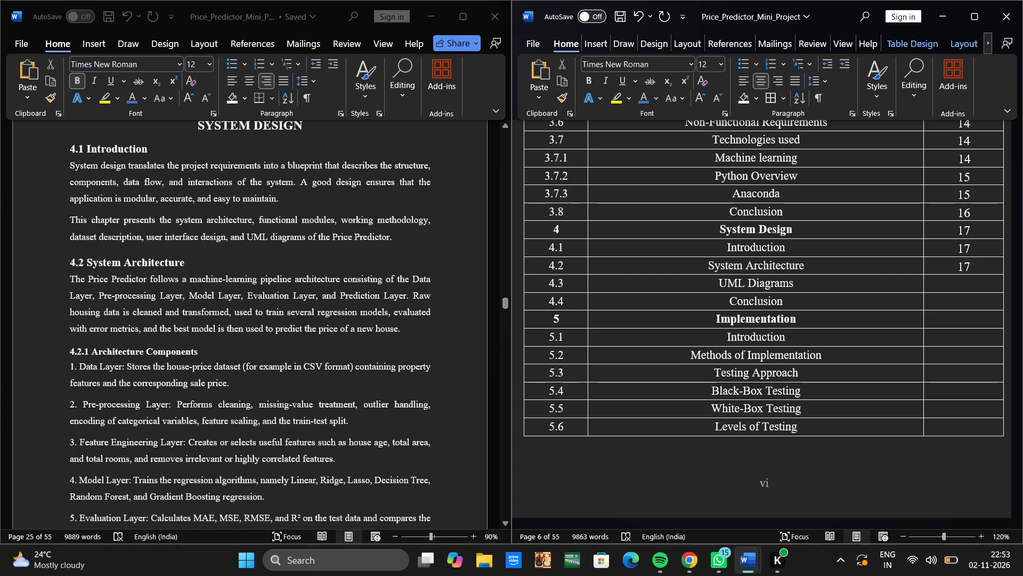
Locate the 4.3 UML Diagrams section in the report and enter page number 22 for it in the table of contents.
scroll(108, 356, "down", 1)
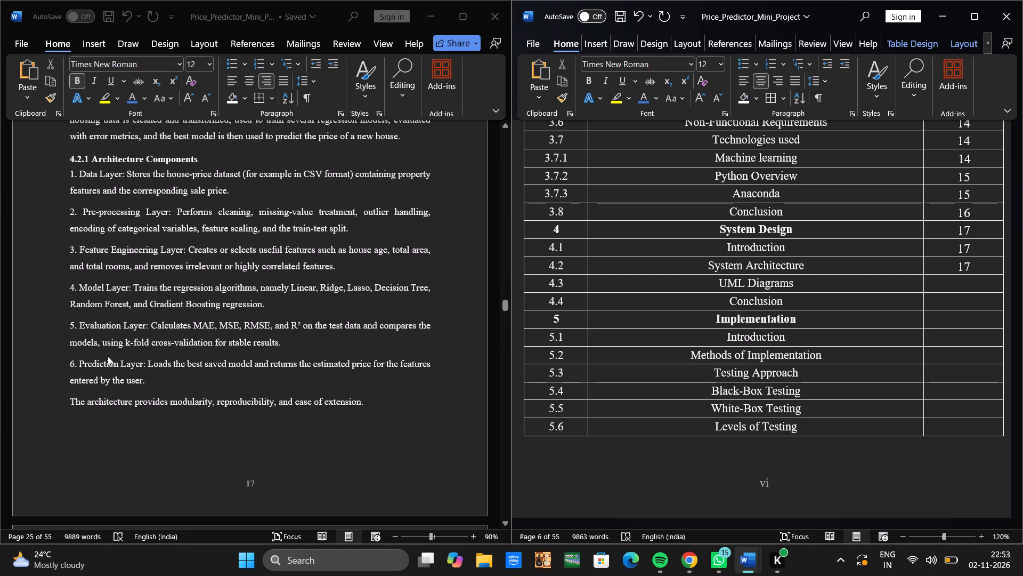
scroll(108, 356, "down", 4)
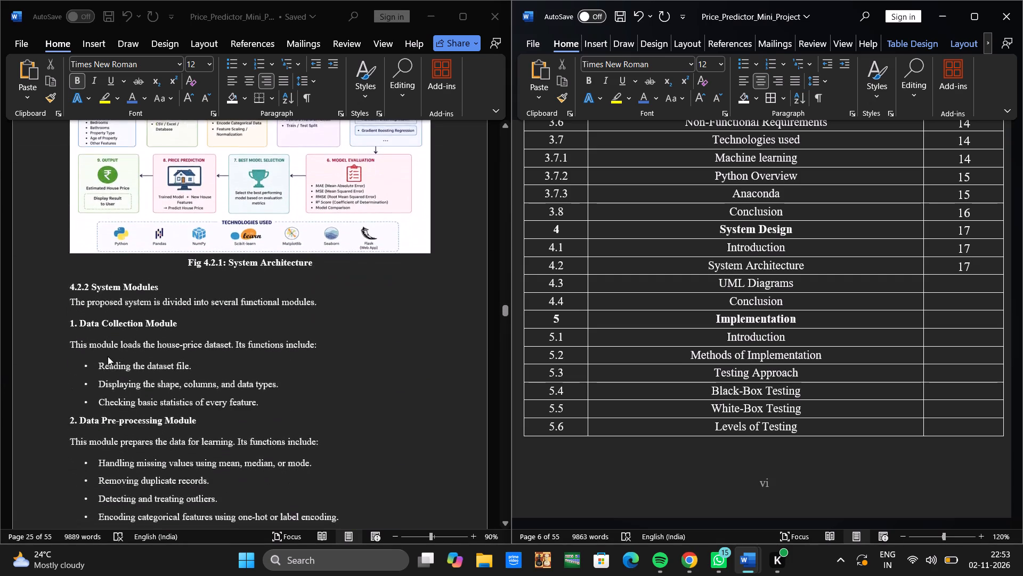
scroll(108, 356, "down", 4)
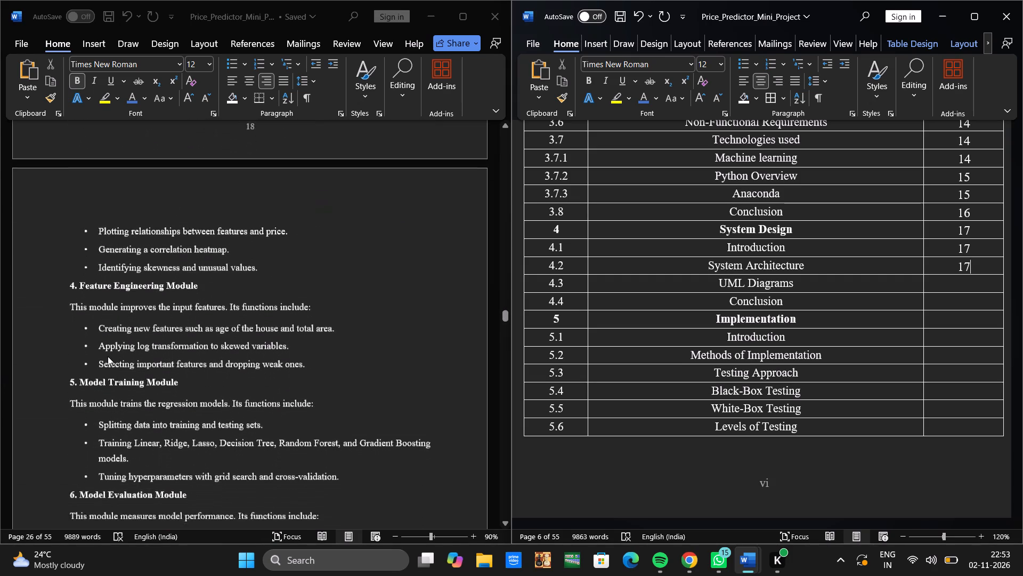
scroll(108, 356, "down", 5)
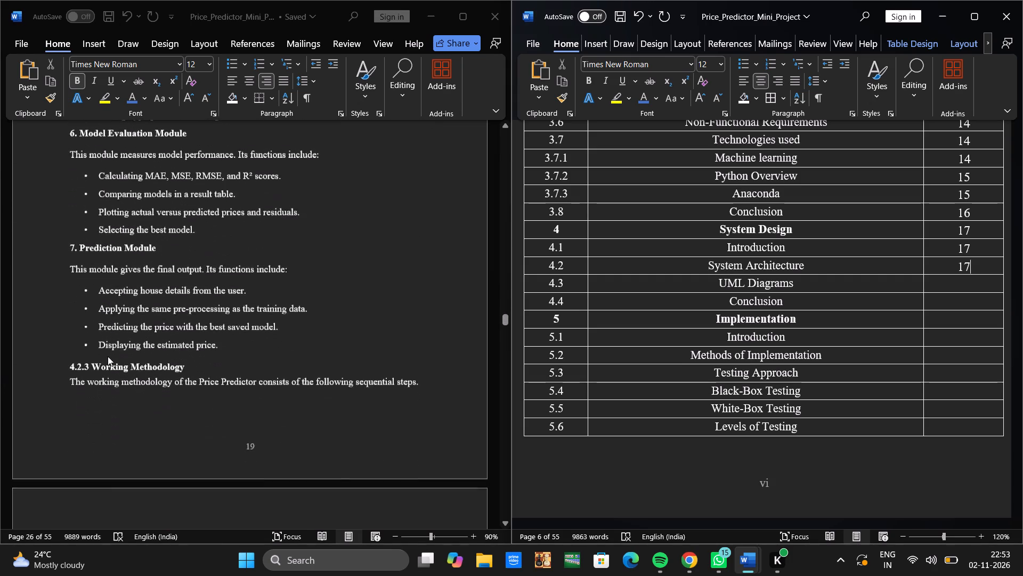
scroll(108, 356, "down", 5)
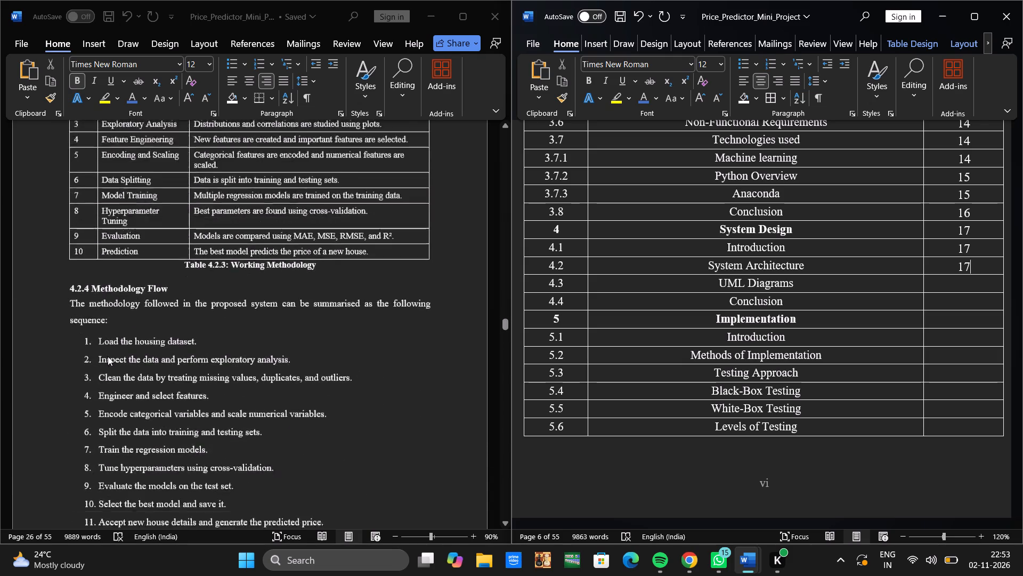
scroll(108, 356, "down", 3)
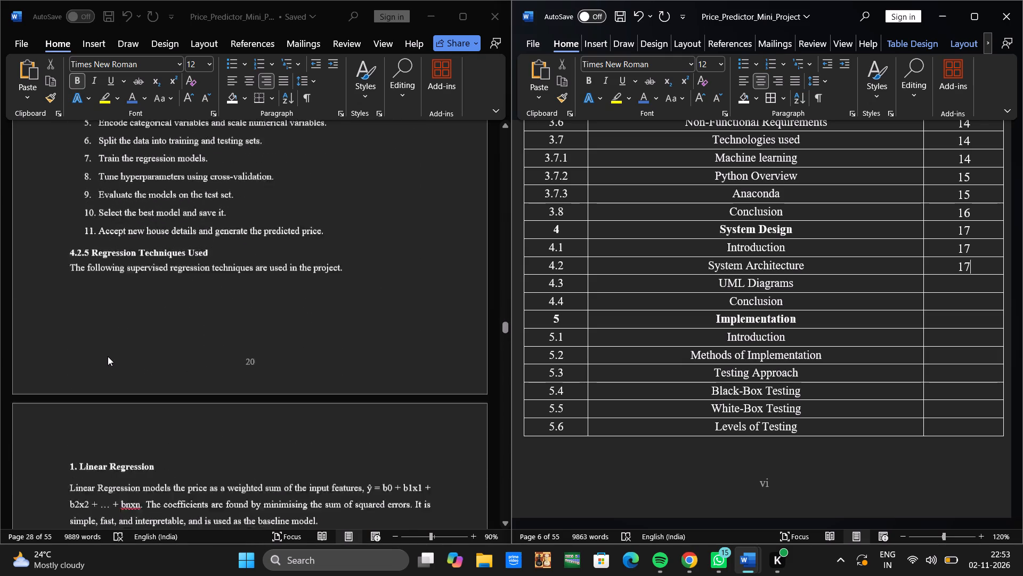
scroll(108, 356, "down", 4)
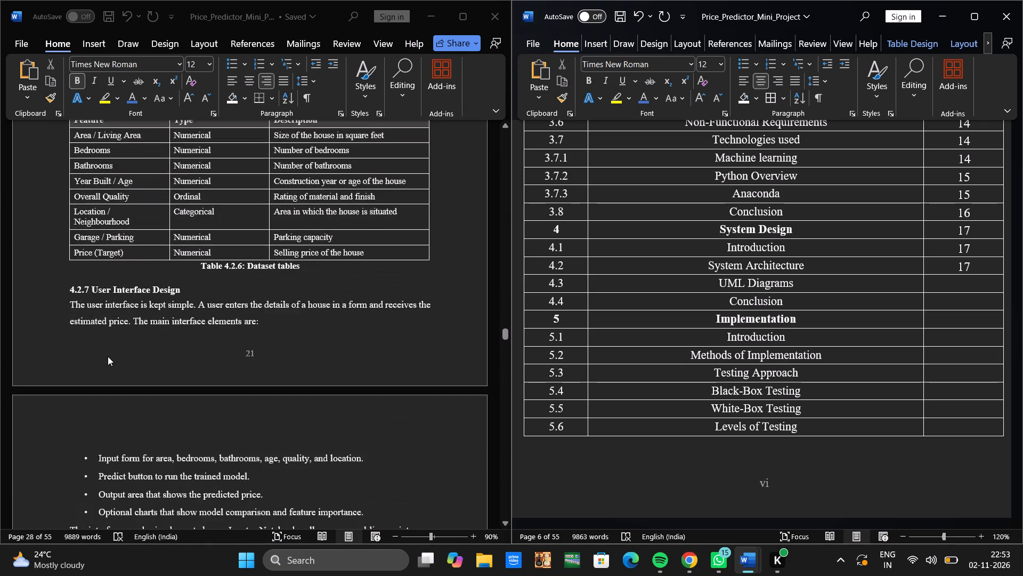
scroll(108, 356, "down", 4)
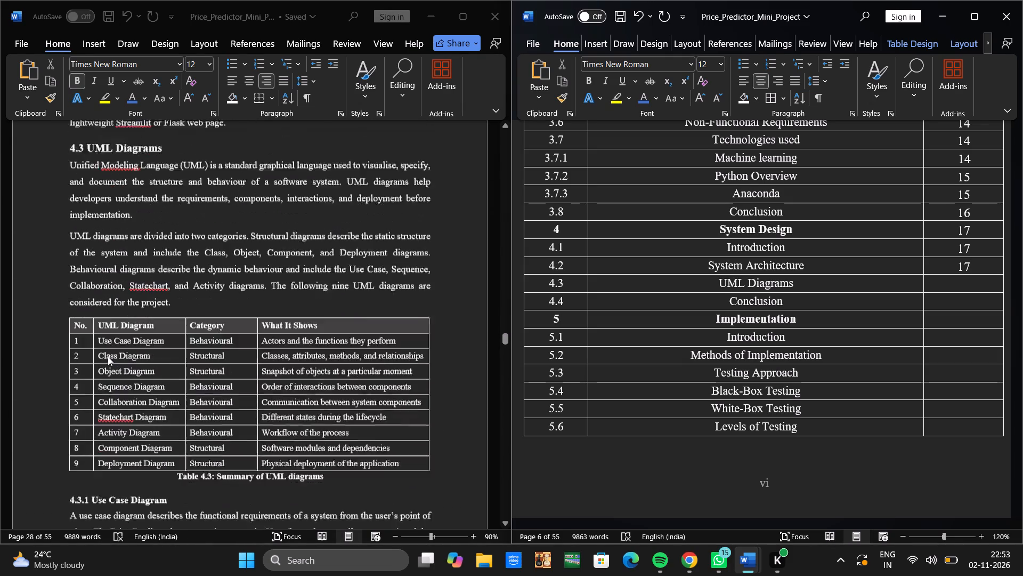
scroll(108, 356, "down", 3)
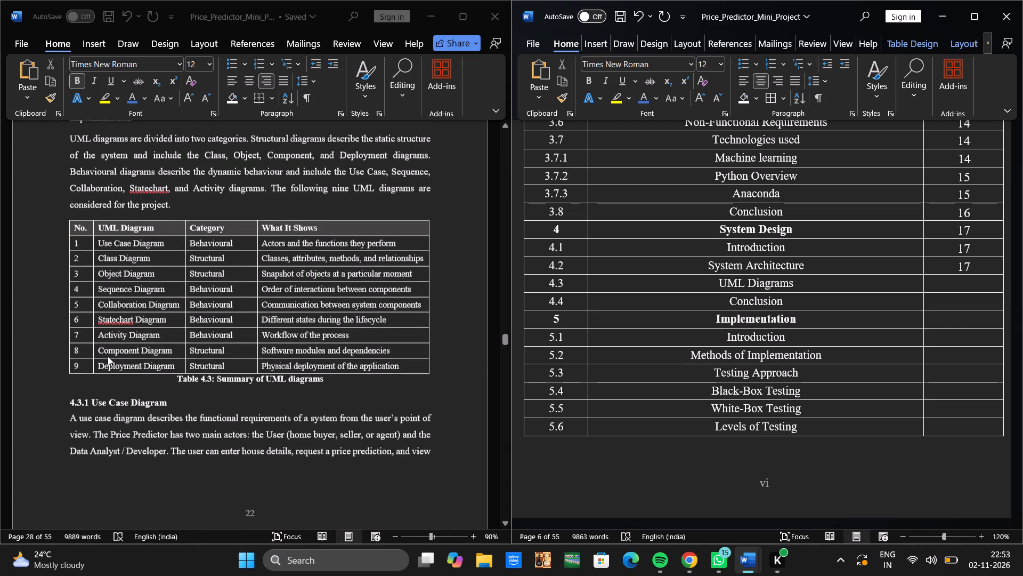
scroll(108, 356, "down", 1)
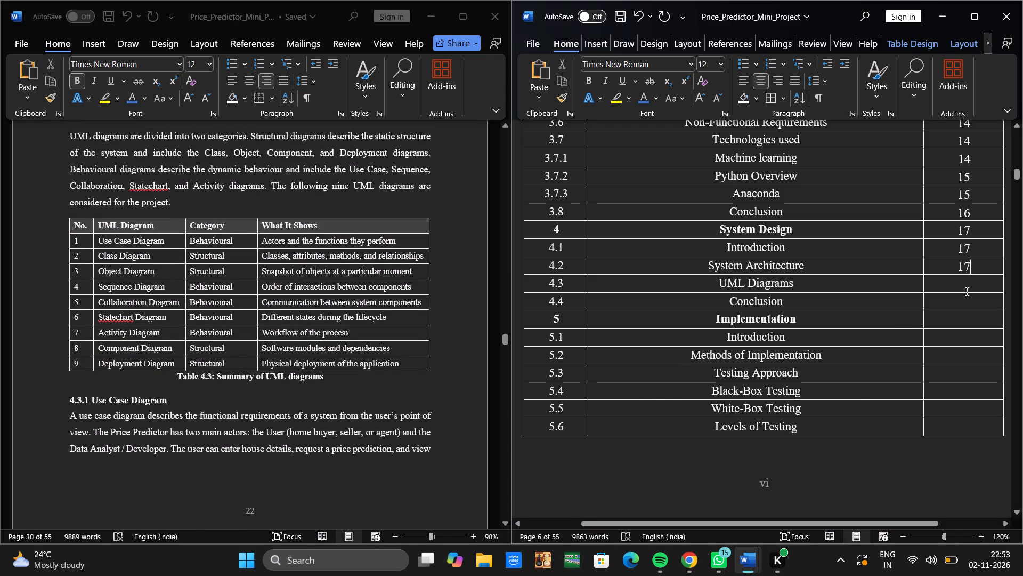
left_click(966, 291)
type("22")
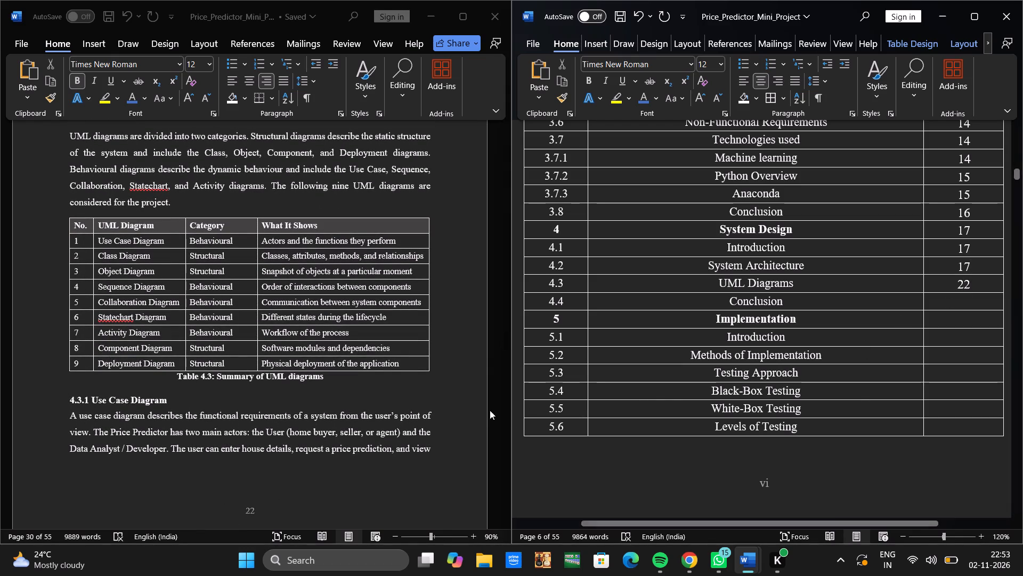
Locate the 4.4 Conclusion section in the report and enter page number 31 for it in the table of contents.
scroll(360, 404, "up", 1)
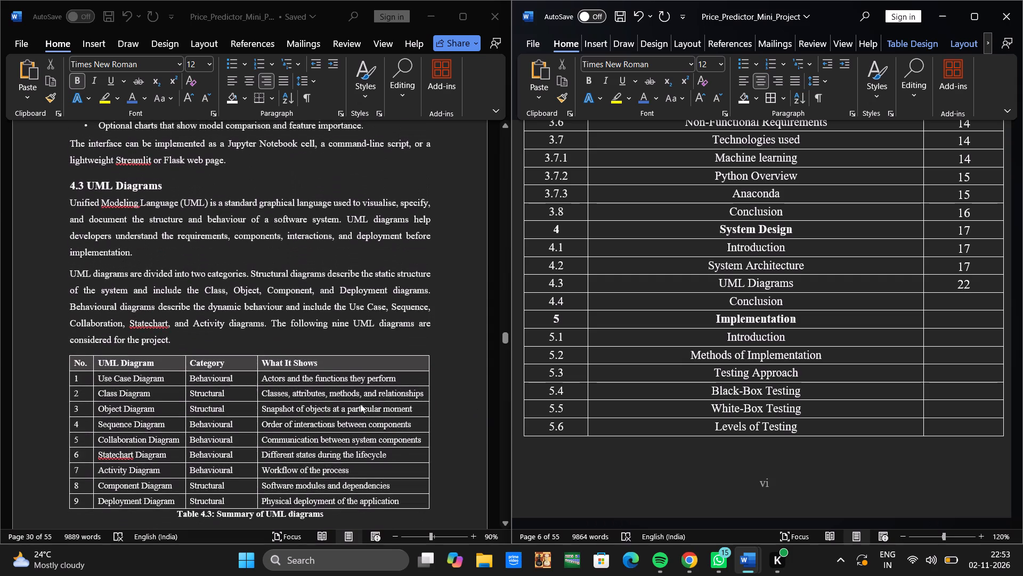
scroll(360, 404, "down", 5)
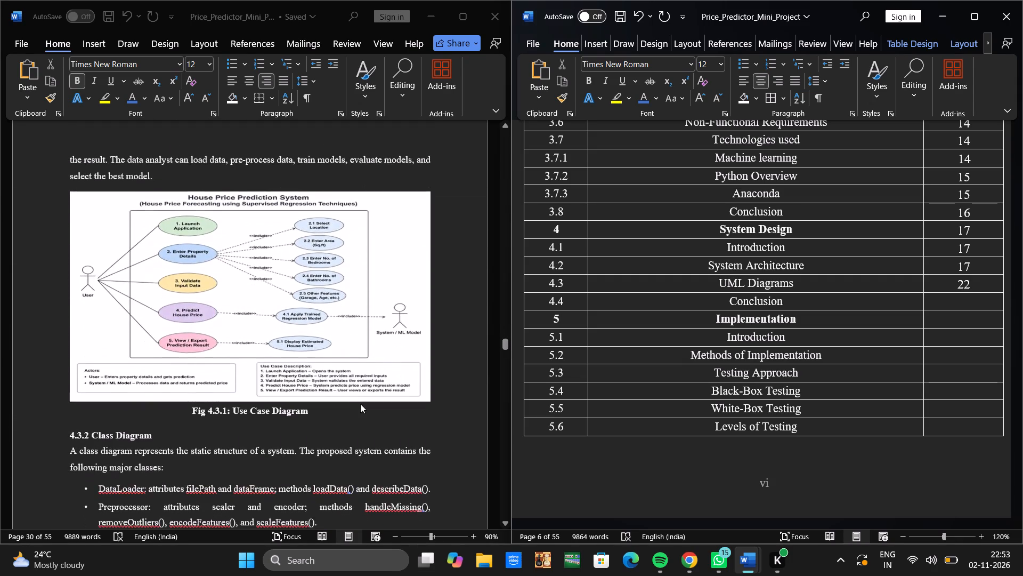
scroll(360, 404, "down", 5)
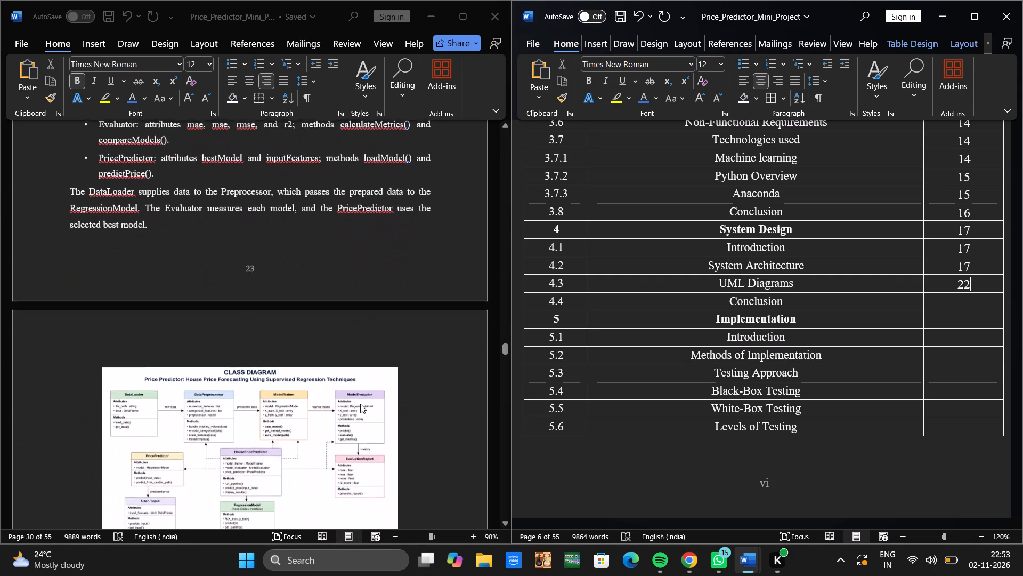
scroll(360, 404, "down", 5)
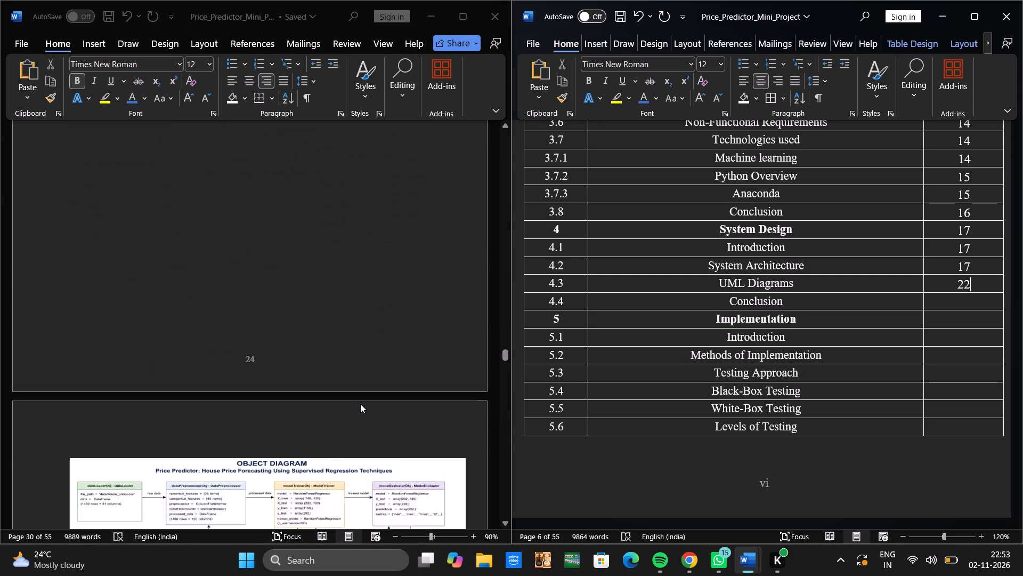
scroll(360, 404, "down", 7)
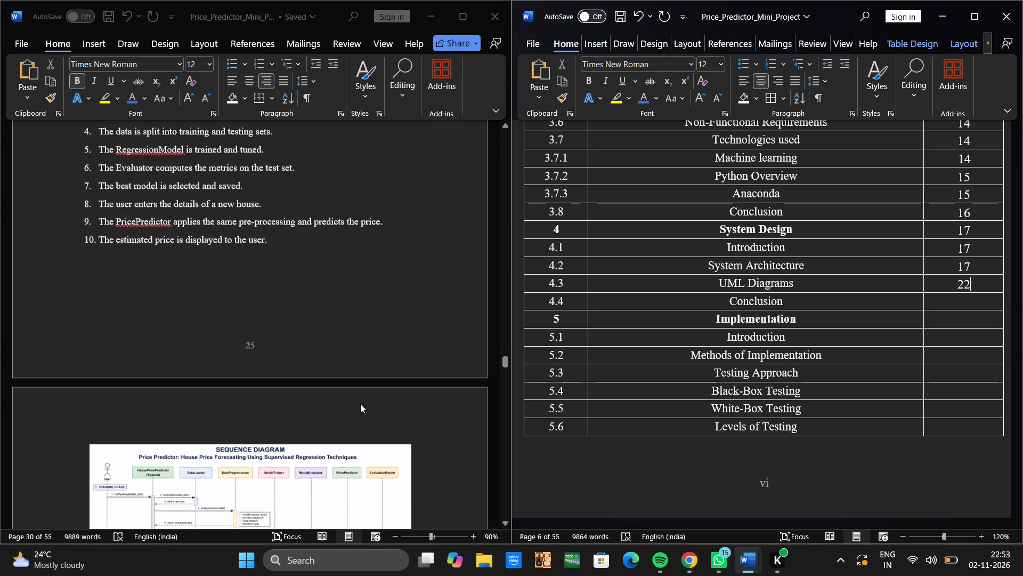
scroll(360, 404, "down", 6)
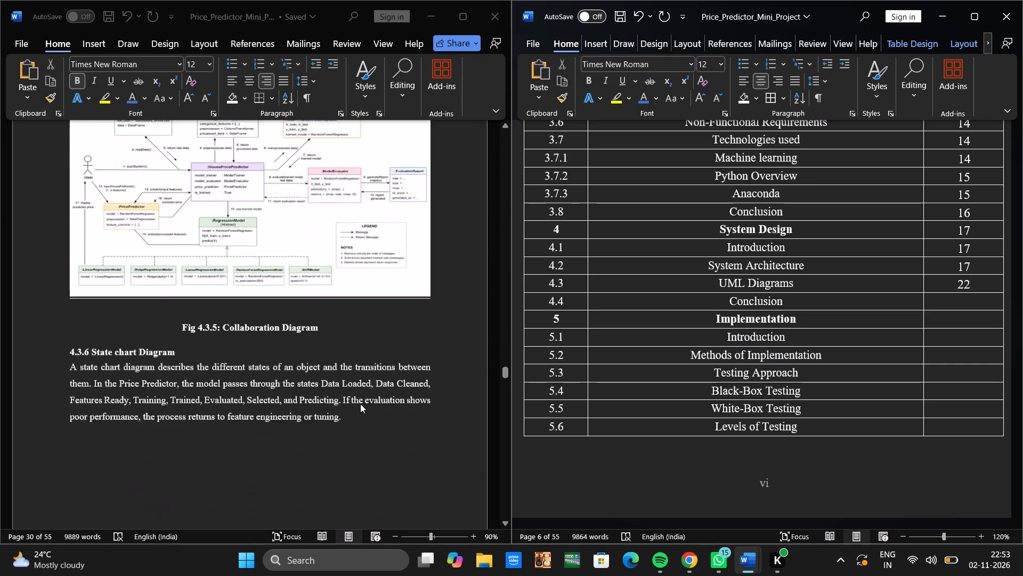
scroll(360, 404, "down", 4)
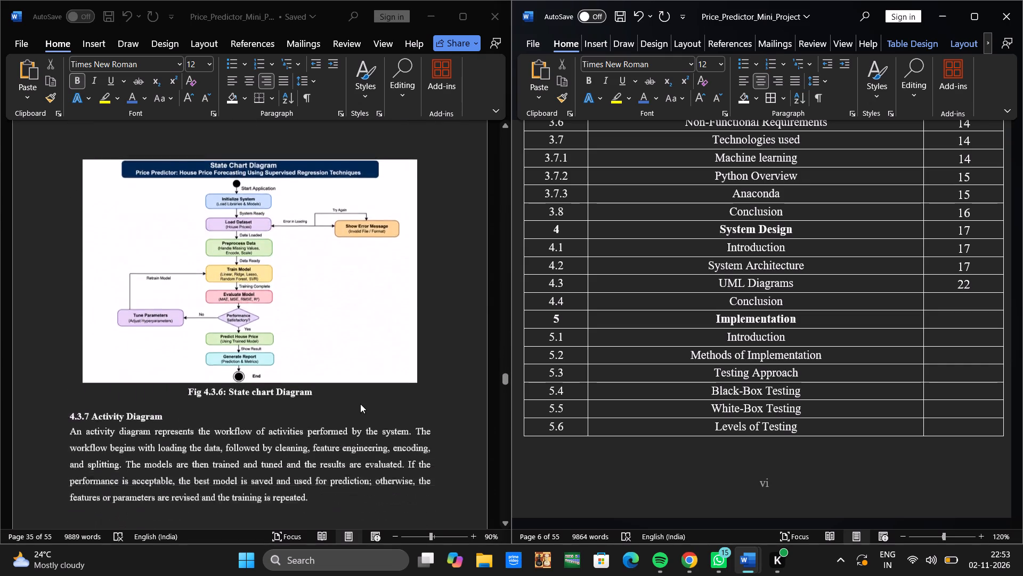
scroll(360, 404, "down", 6)
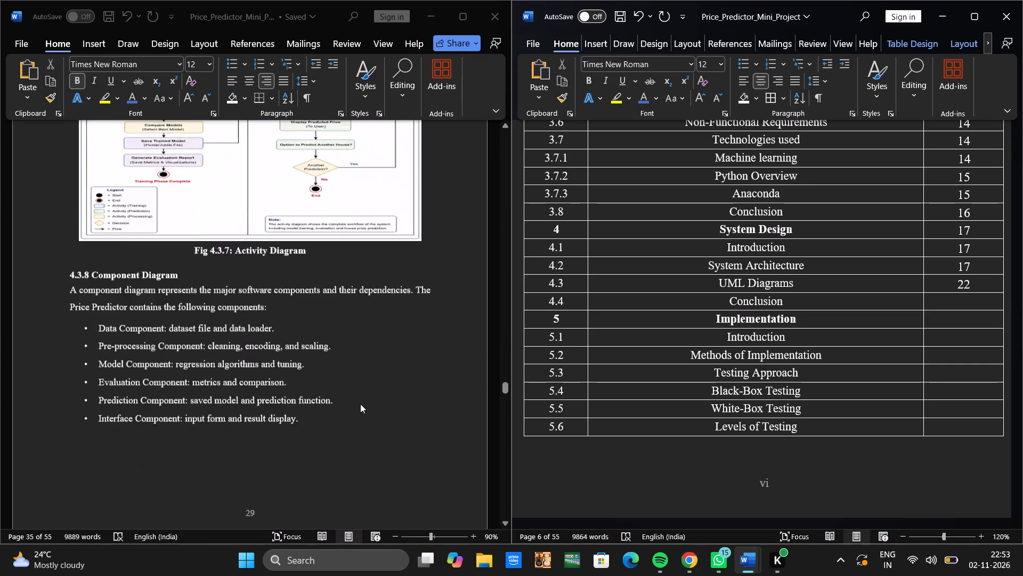
scroll(360, 404, "down", 6)
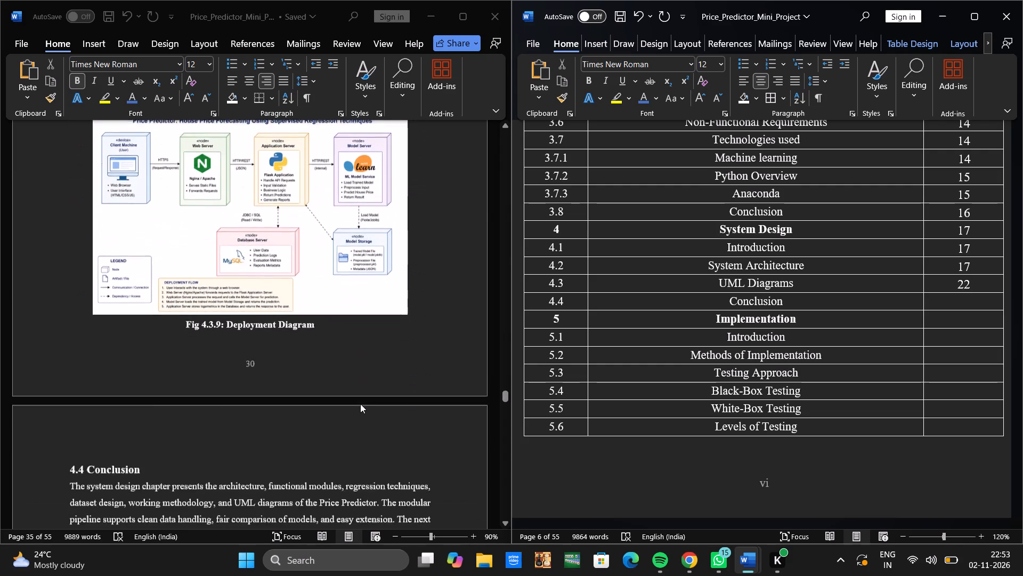
scroll(360, 404, "down", 3)
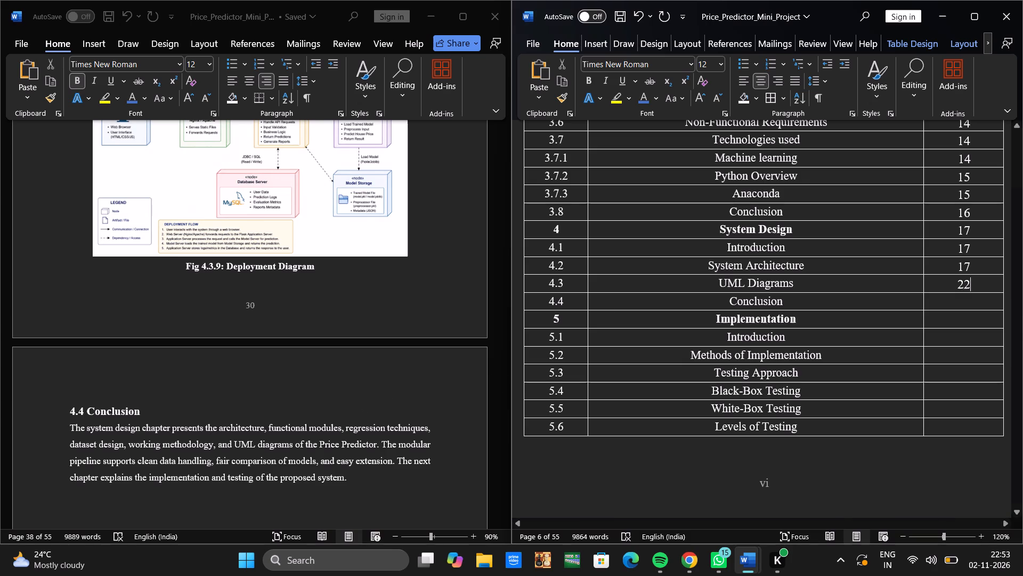
scroll(296, 417, "down", 3)
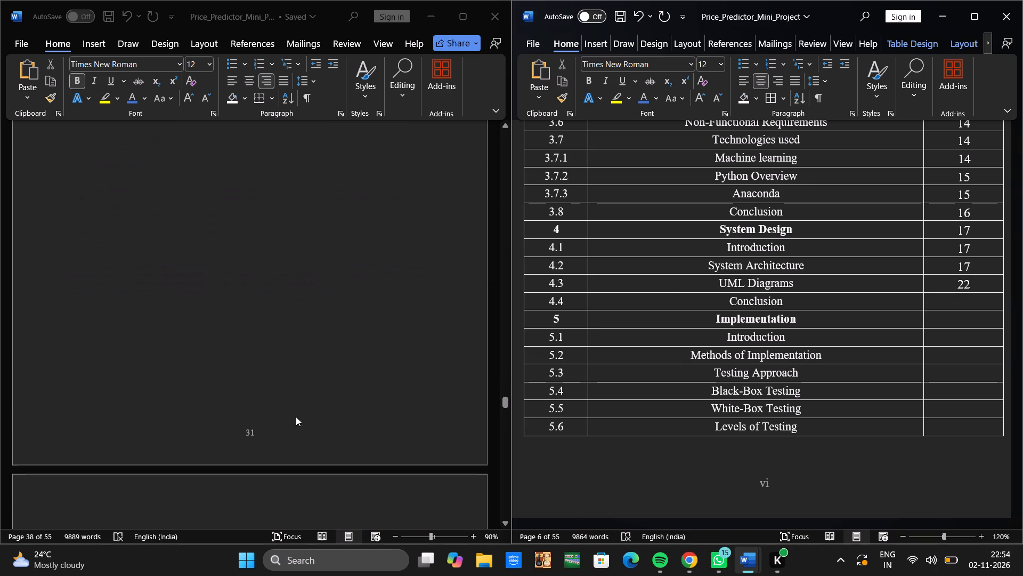
left_click(947, 302)
type("31")
Locate the start of Chapter 5 Implementation in the report and enter page number 32 in its contents row.
scroll(947, 302, "down", 2)
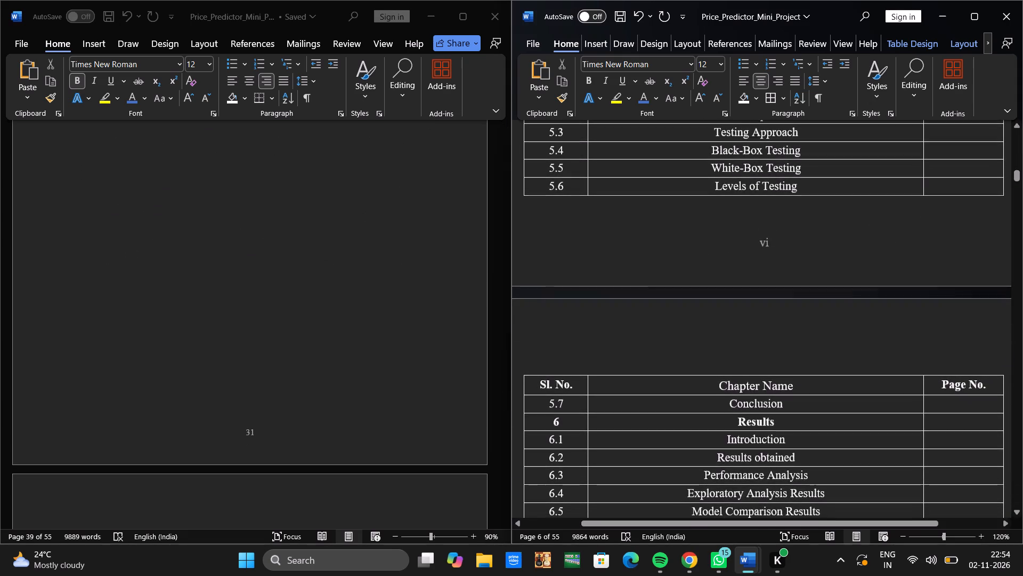
scroll(947, 302, "up", 1)
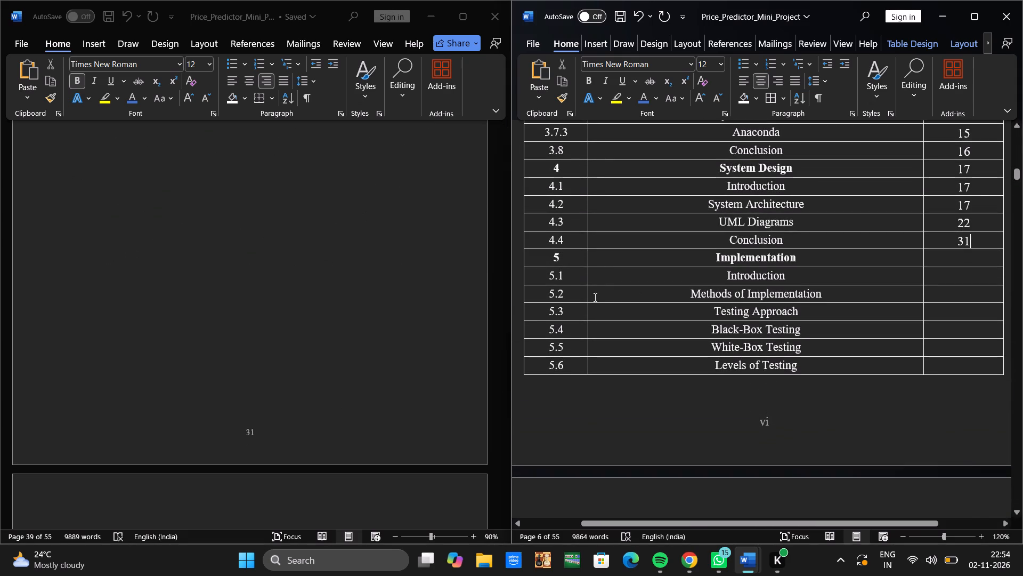
scroll(451, 334, "down", 3)
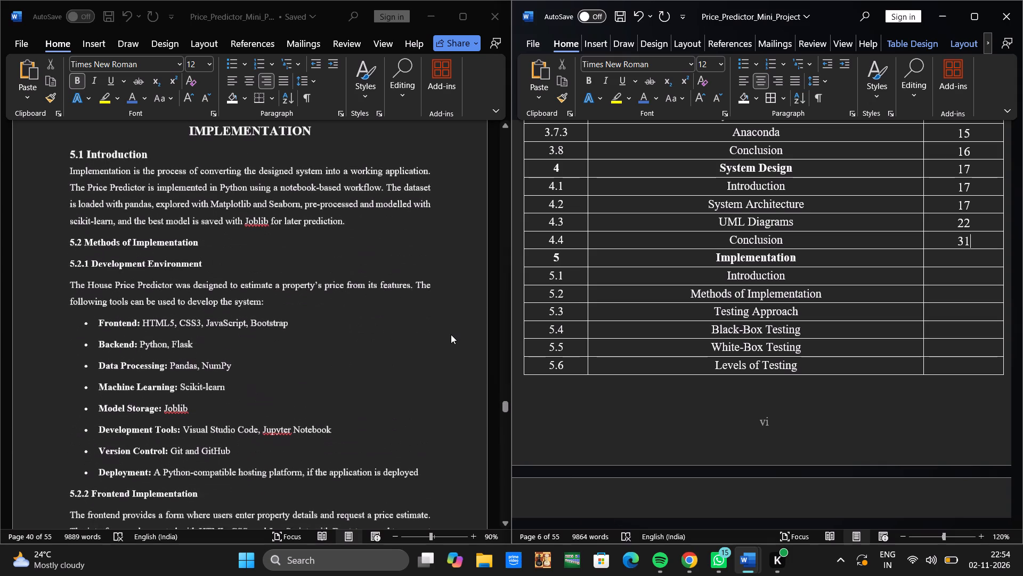
scroll(451, 334, "down", 1)
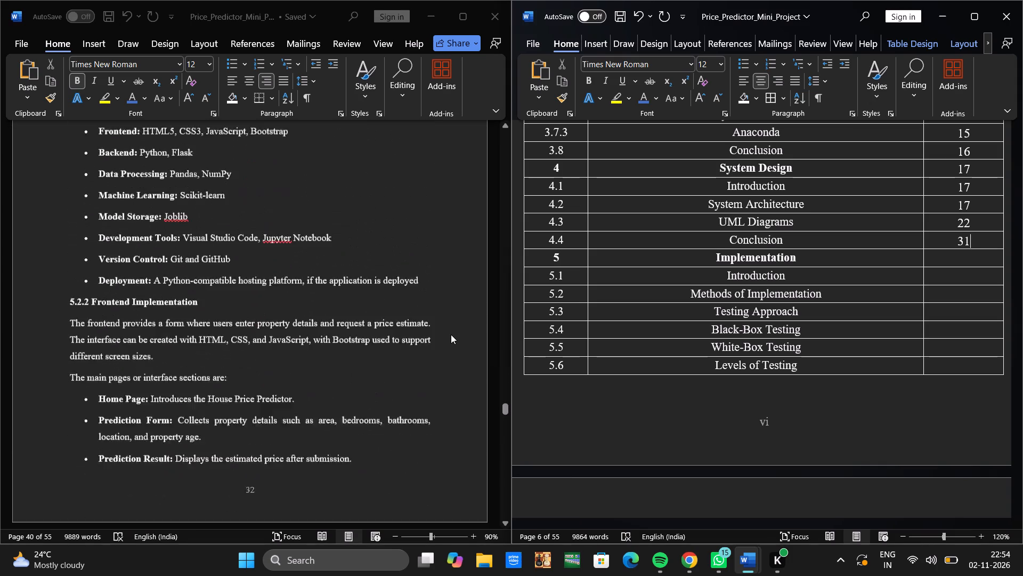
scroll(451, 334, "down", 1)
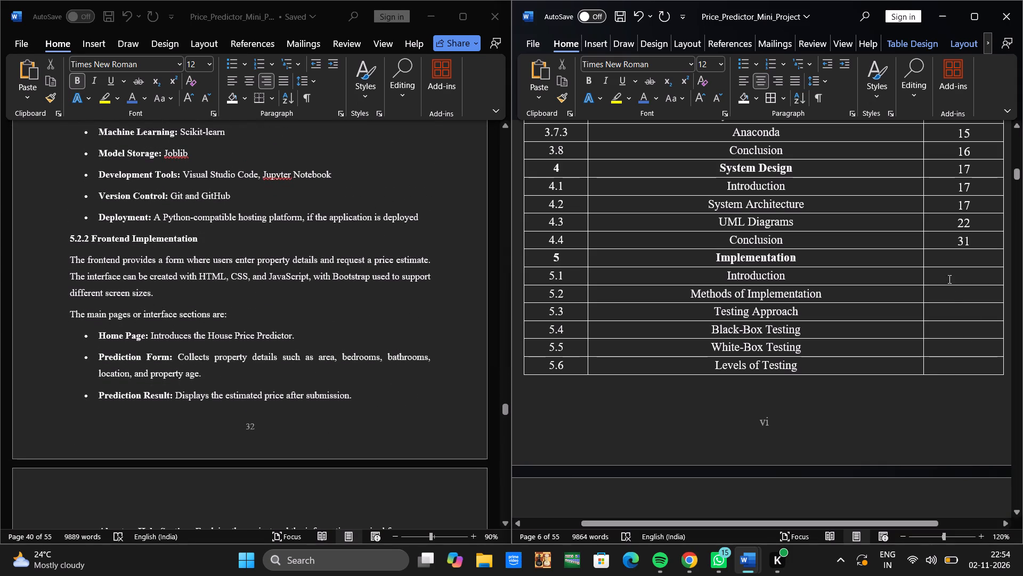
left_click(959, 264)
type("32")
Check the 5.1 and 5.2 headings in the report and enter page number 32 for both Introduction and Methods of Implementation.
scroll(442, 289, "up", 2)
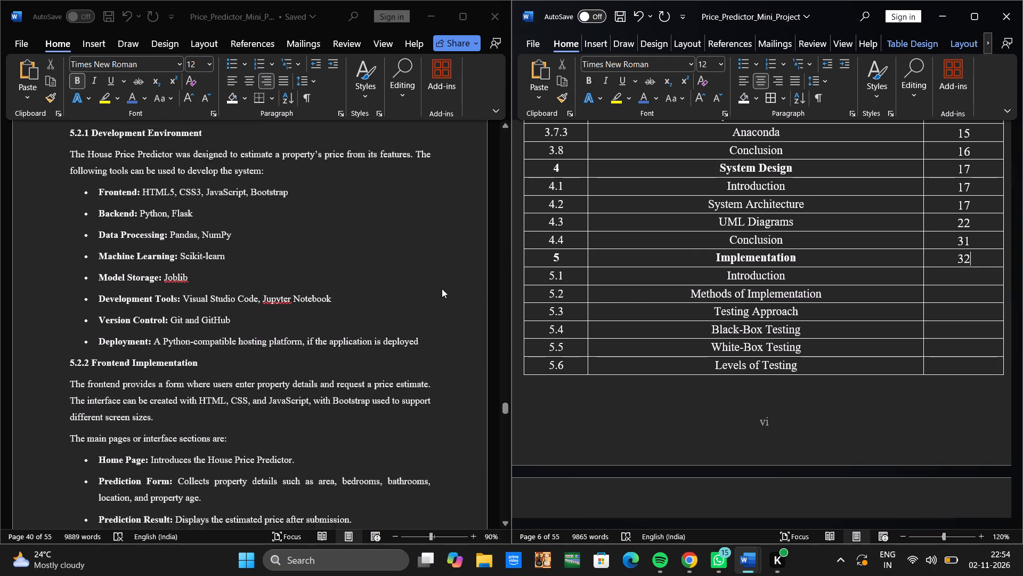
scroll(442, 289, "up", 2)
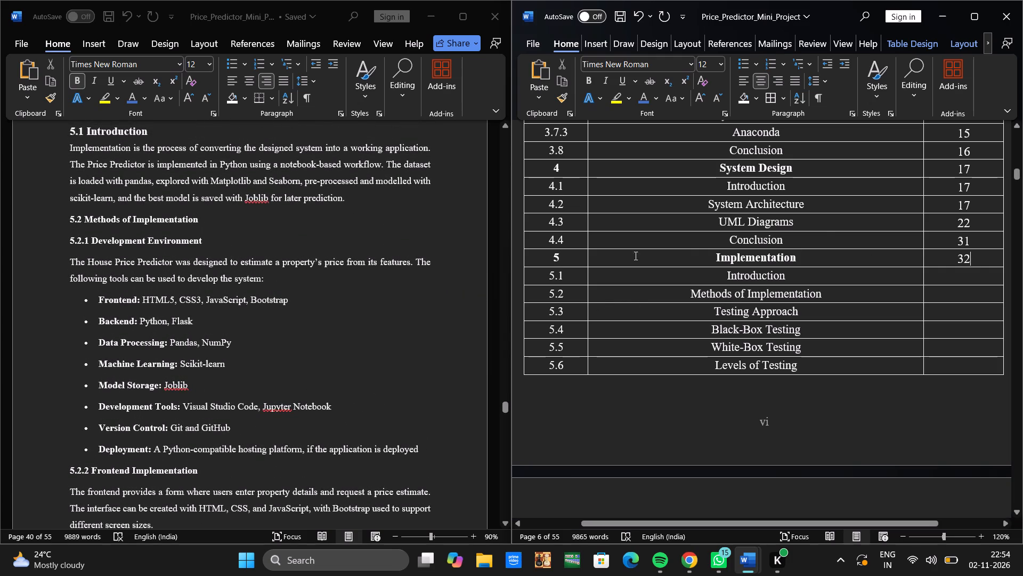
left_click(967, 284)
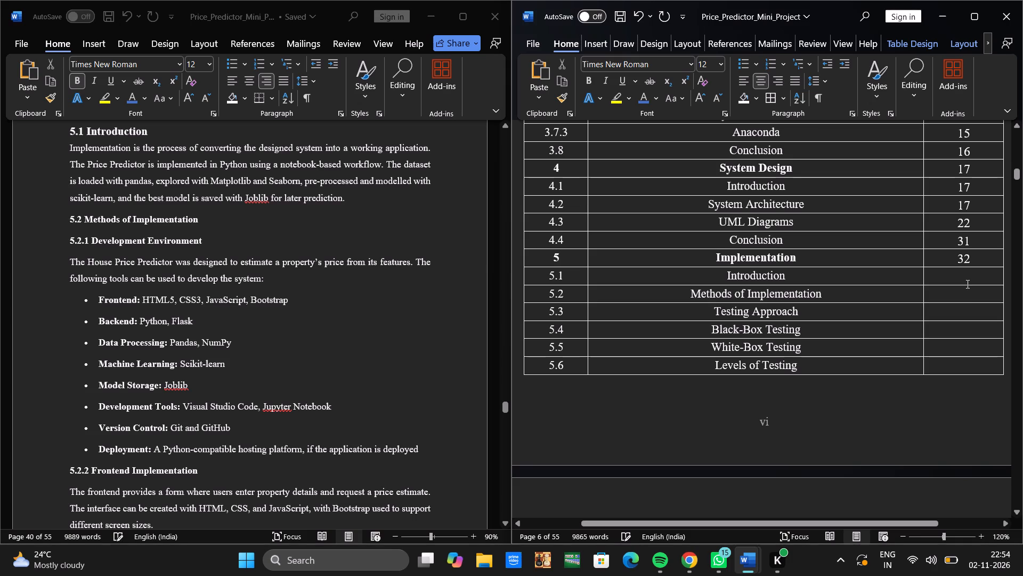
type("32")
left_click(962, 299)
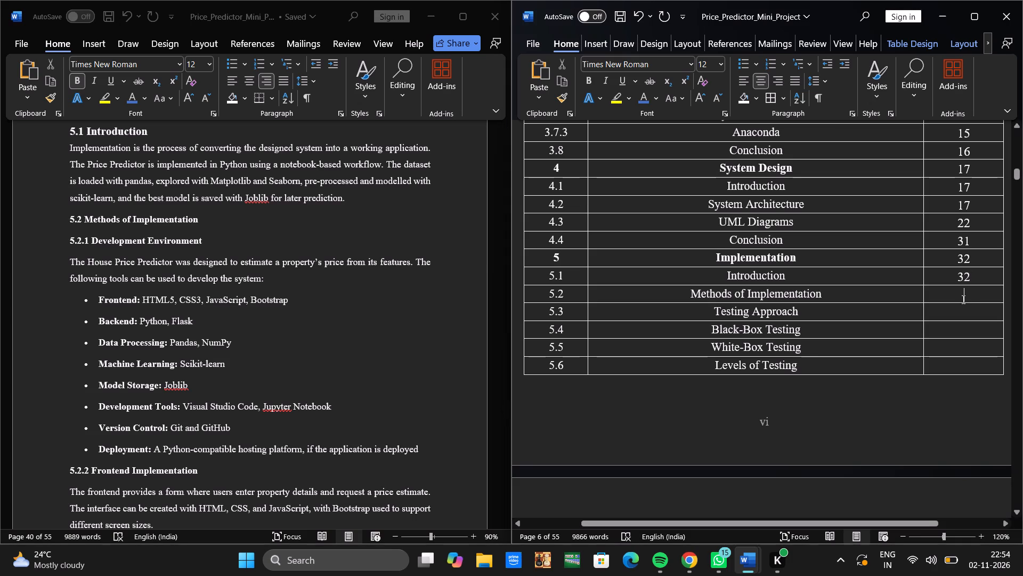
type("32")
Look through Chapter 5 of the report for the section that corresponds to the 5.3 Testing Approach contents row.
scroll(389, 395, "down", 2)
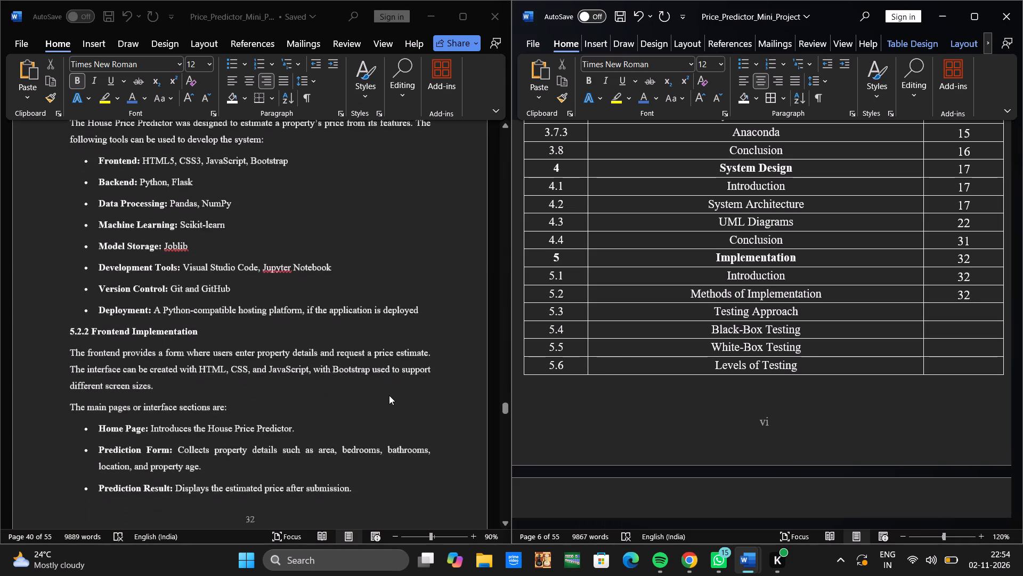
scroll(389, 395, "down", 3)
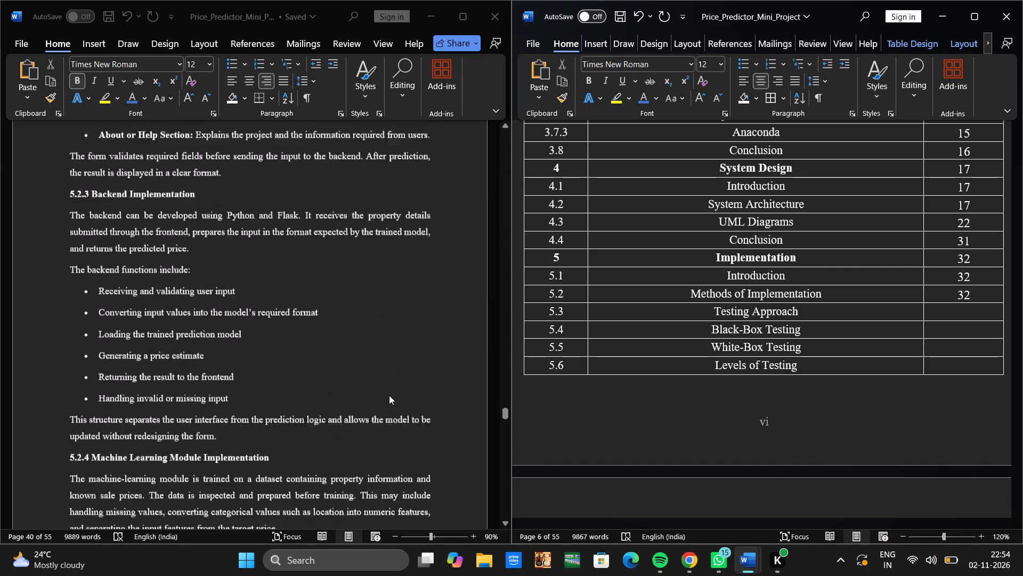
scroll(389, 395, "down", 4)
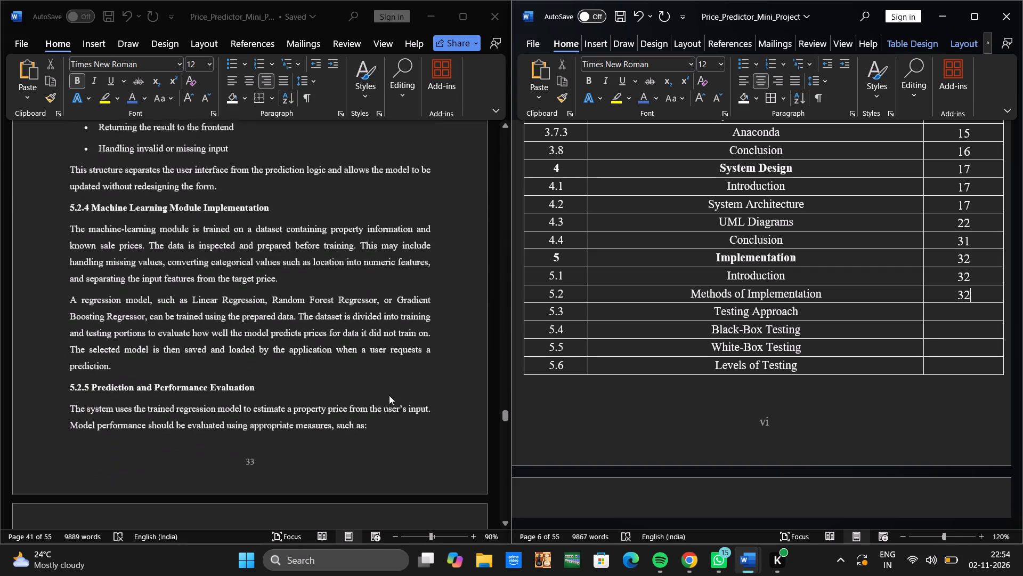
scroll(389, 395, "down", 3)
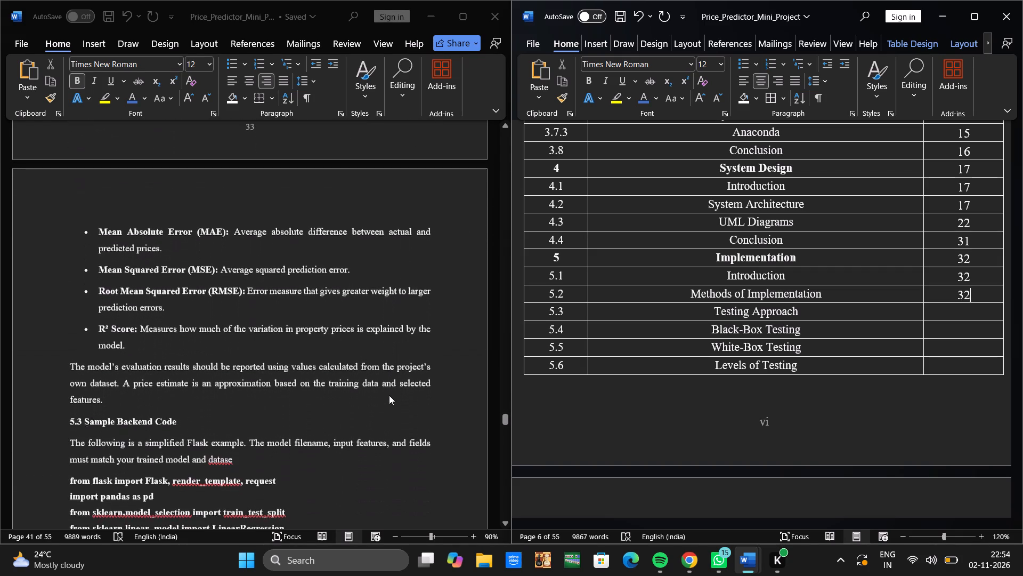
scroll(389, 395, "down", 4)
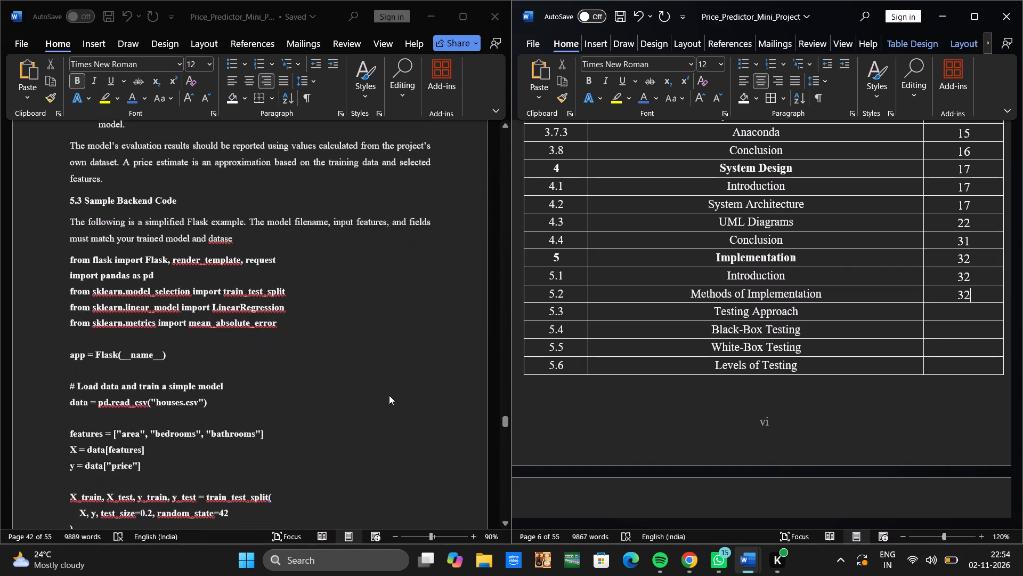
scroll(389, 395, "down", 2)
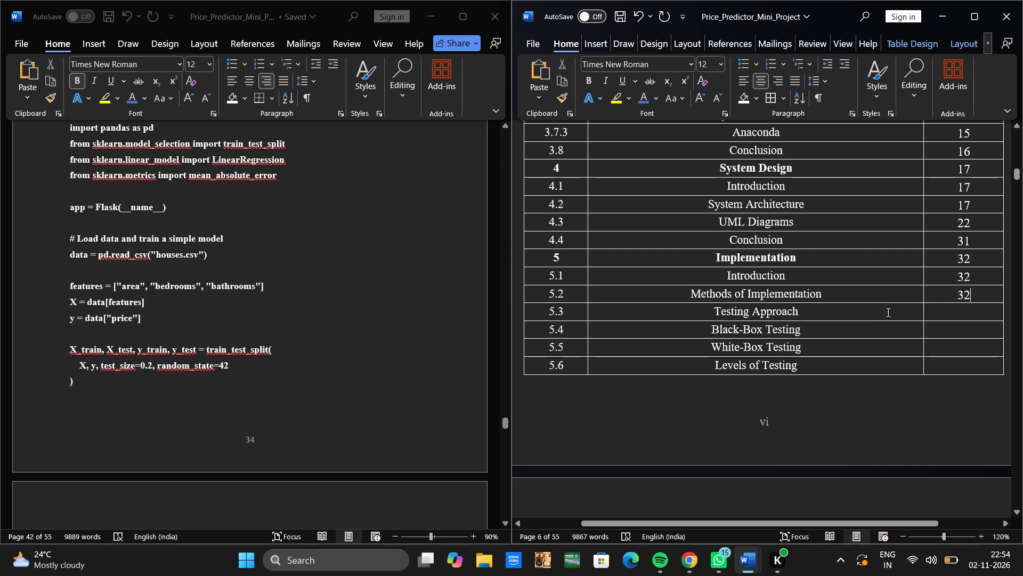
Recheck the 5.2 and 5.3 headings in Chapter 5 of the report against the Implementation rows in the table of contents.
scroll(370, 337, "up", 1)
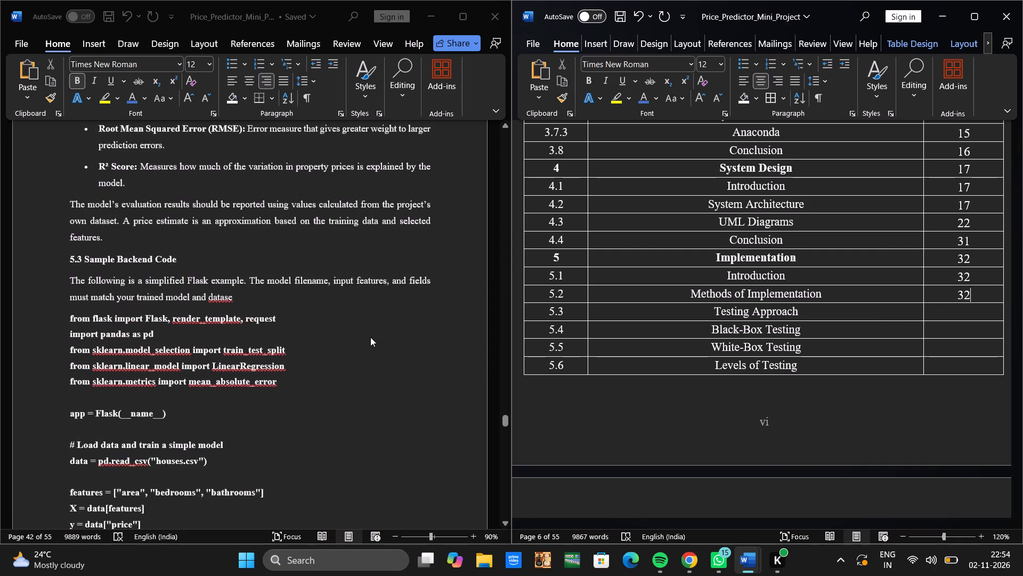
scroll(370, 337, "up", 2)
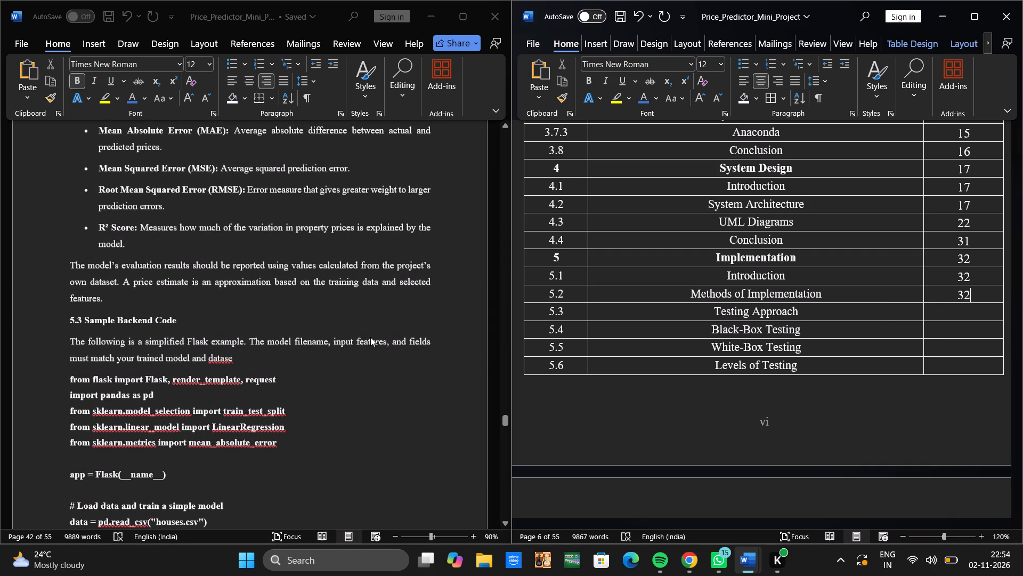
scroll(370, 337, "up", 1)
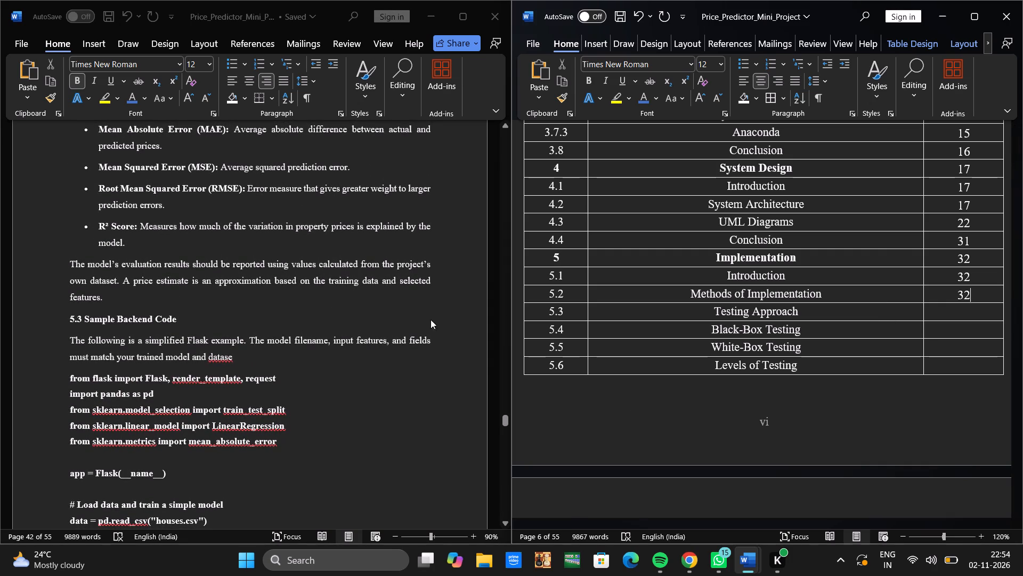
scroll(339, 297, "up", 4)
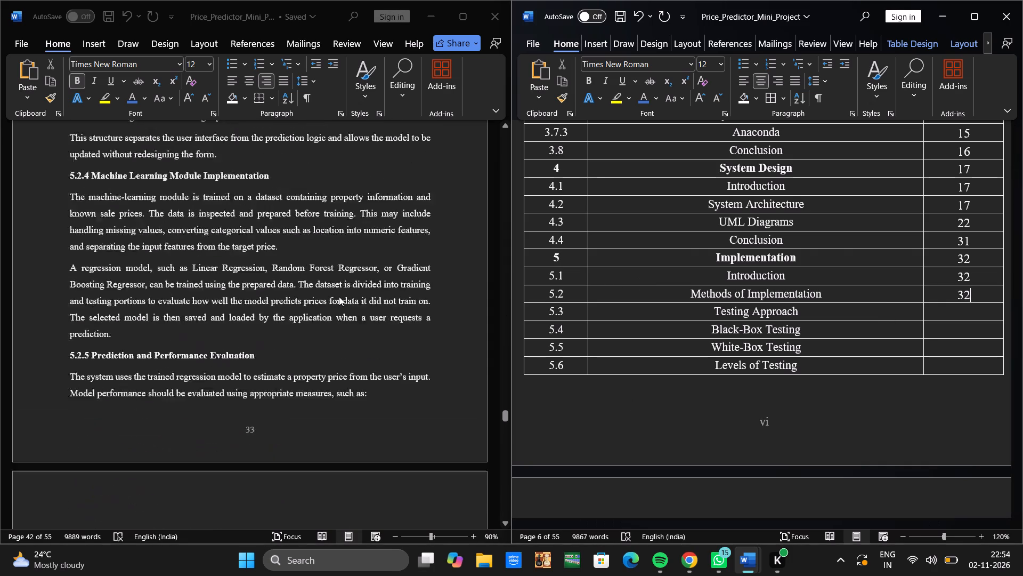
scroll(339, 297, "up", 5)
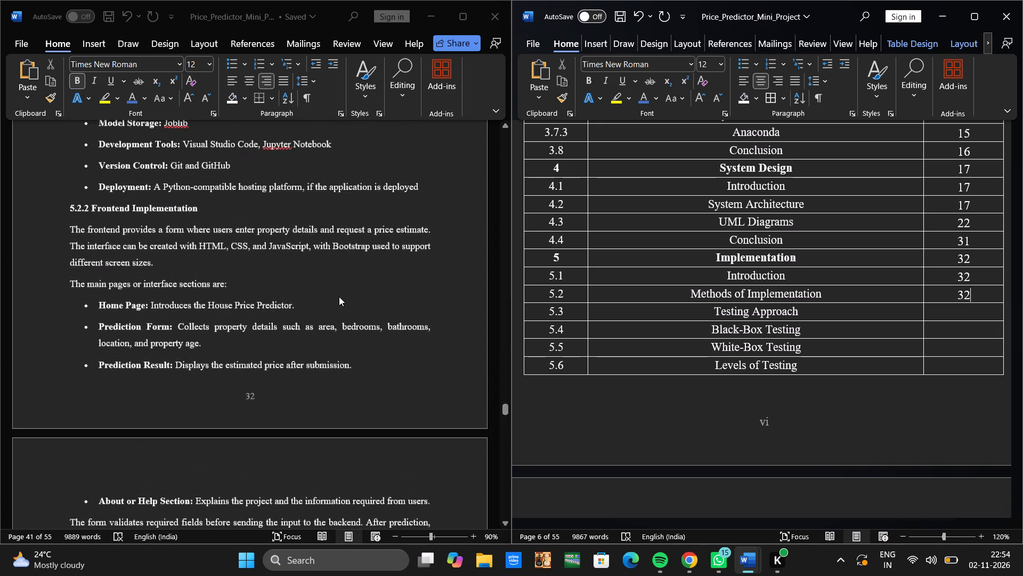
scroll(339, 297, "up", 1)
scroll(716, 176, "up", 2)
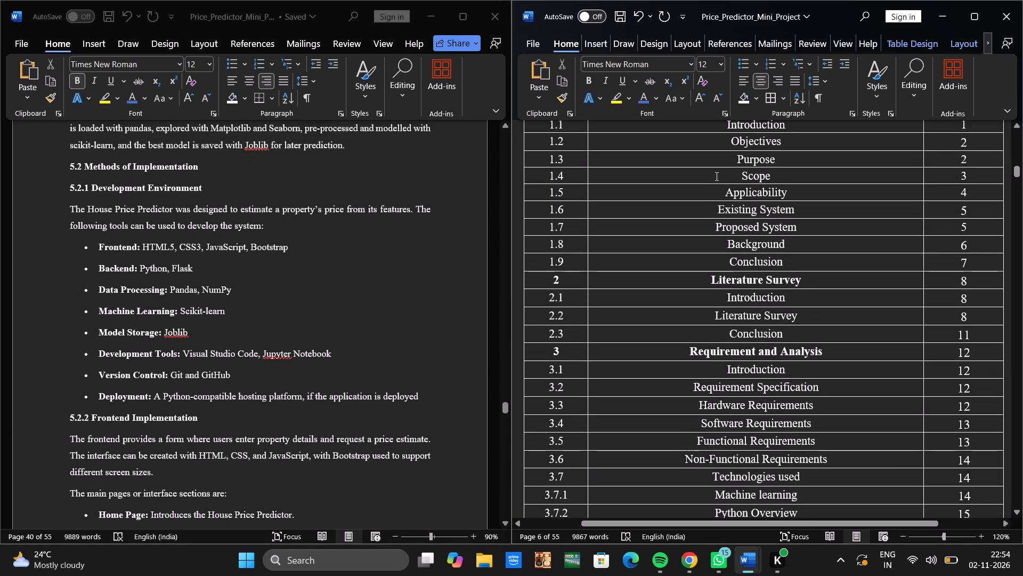
Return to Chapter 2 of the report and compare the pages of sections 2.1 to 2.3 with their contents rows.
left_click(344, 280)
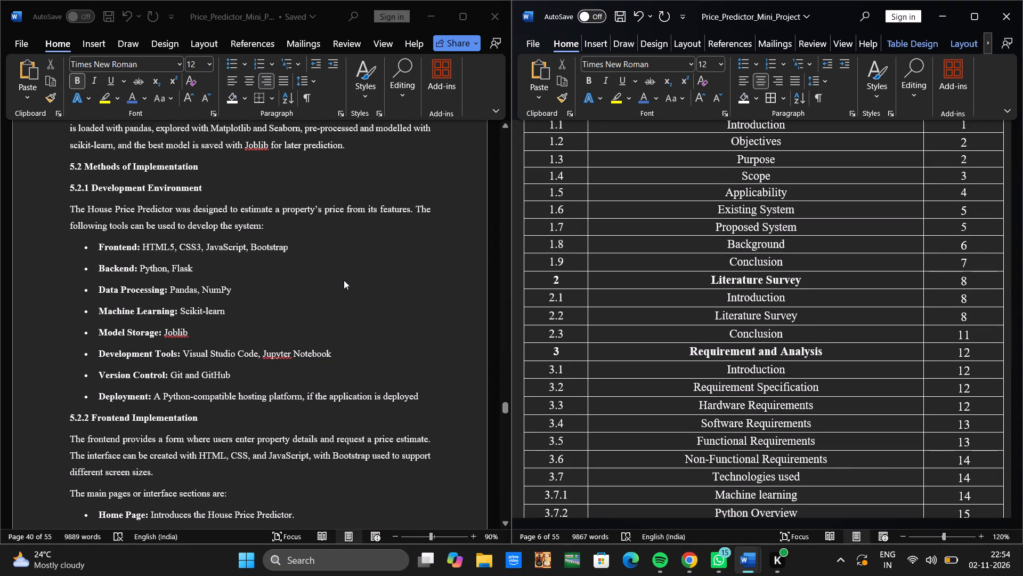
scroll(344, 280, "up", 13)
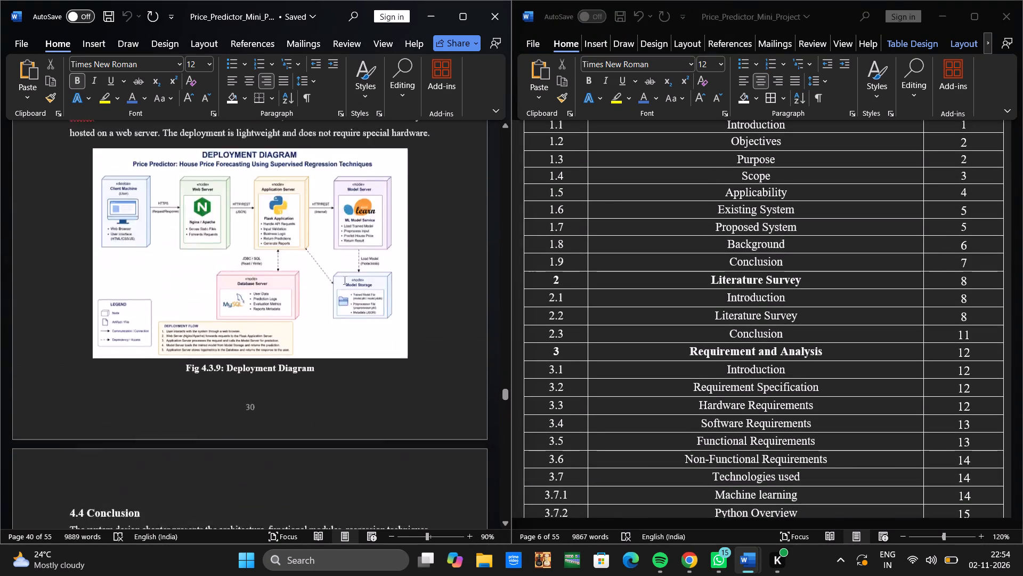
scroll(344, 280, "up", 9)
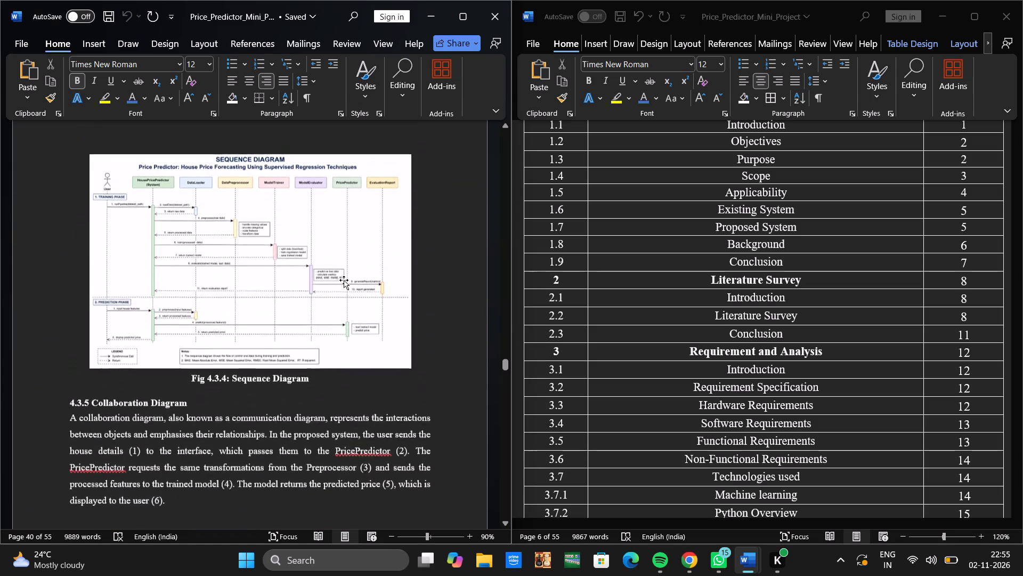
scroll(344, 280, "up", 19)
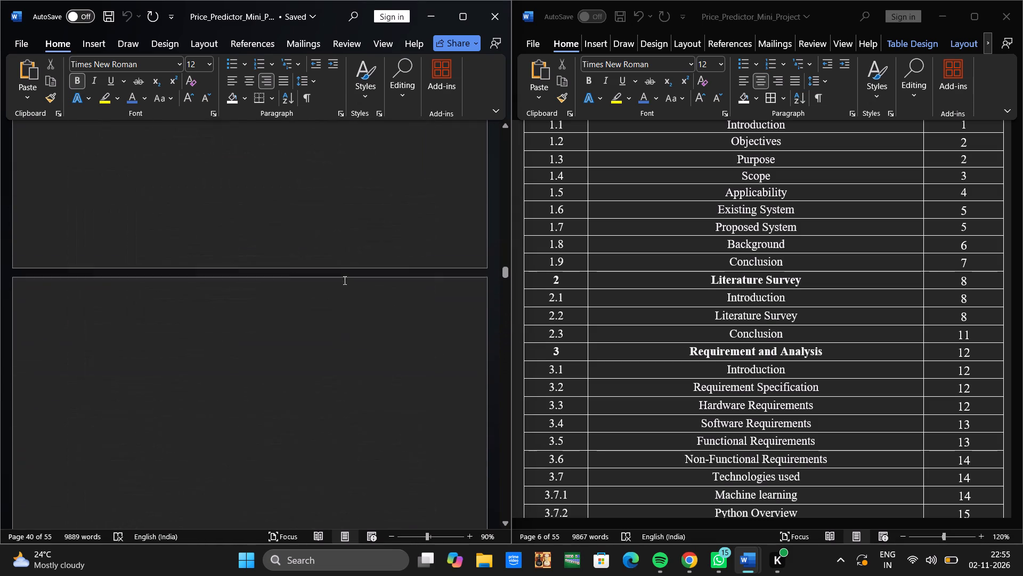
scroll(344, 280, "up", 9)
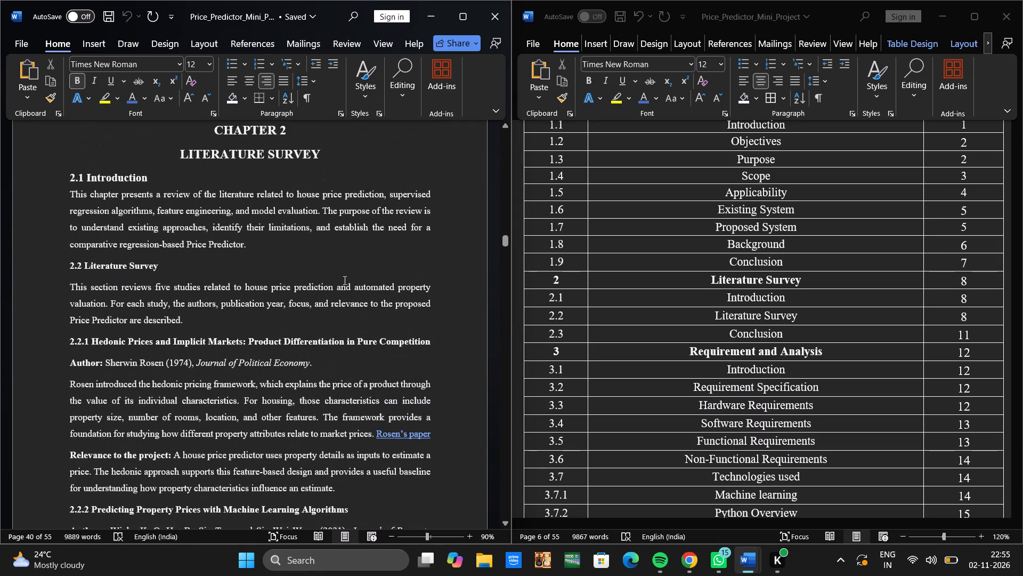
scroll(344, 280, "up", 1)
scroll(344, 280, "down", 1)
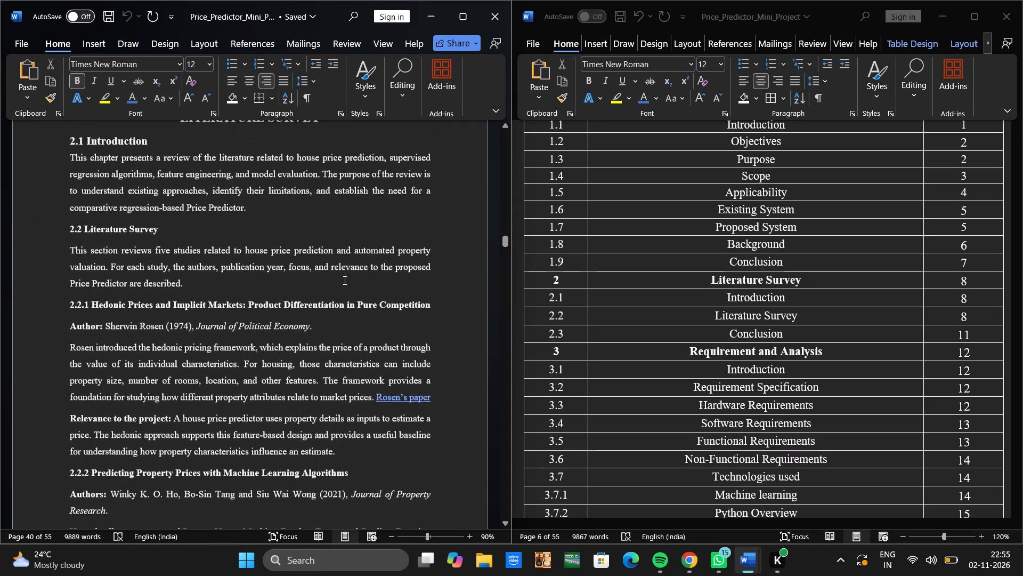
scroll(344, 280, "down", 2)
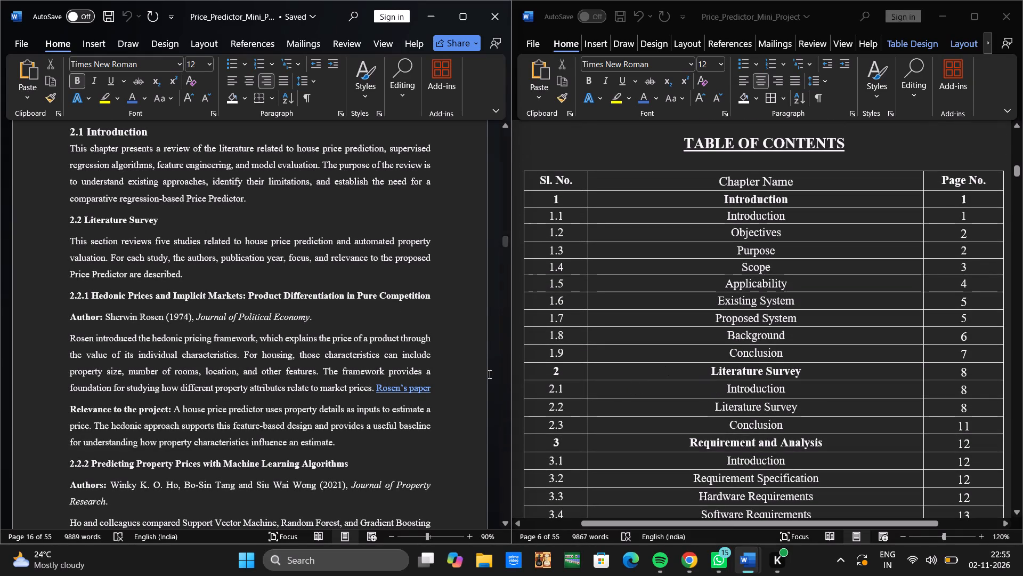
scroll(371, 358, "down", 2)
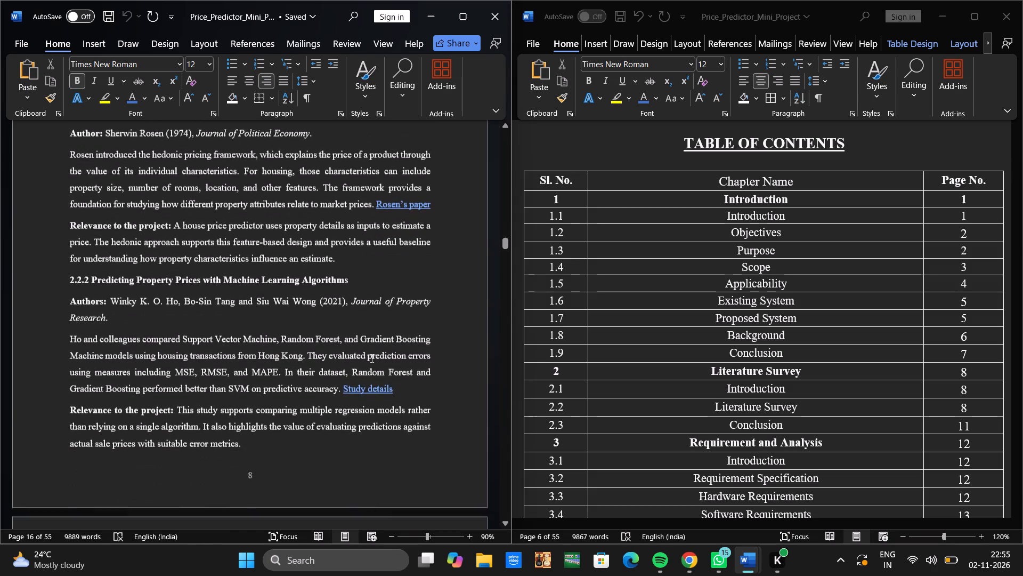
scroll(371, 358, "down", 4)
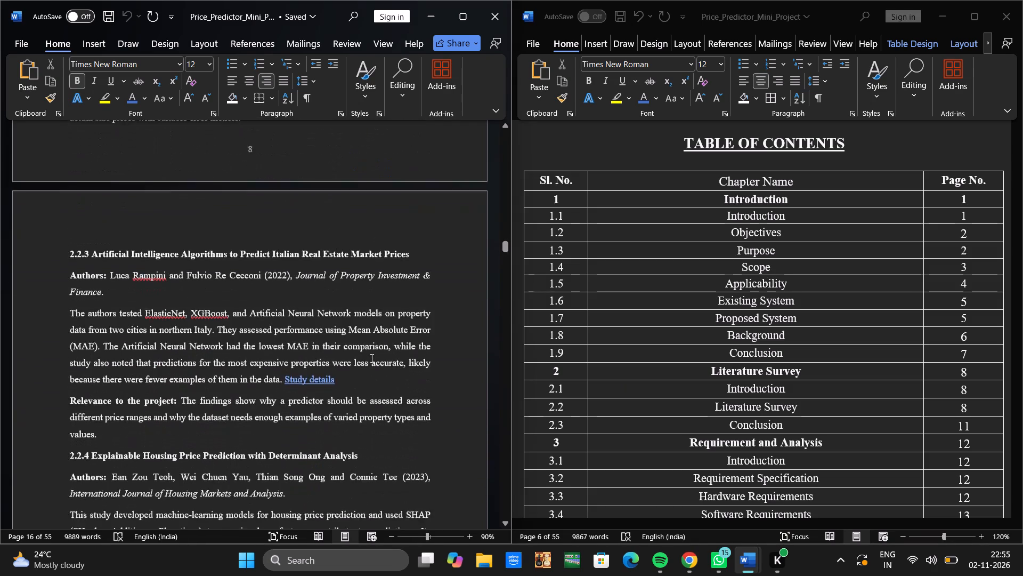
scroll(371, 358, "down", 5)
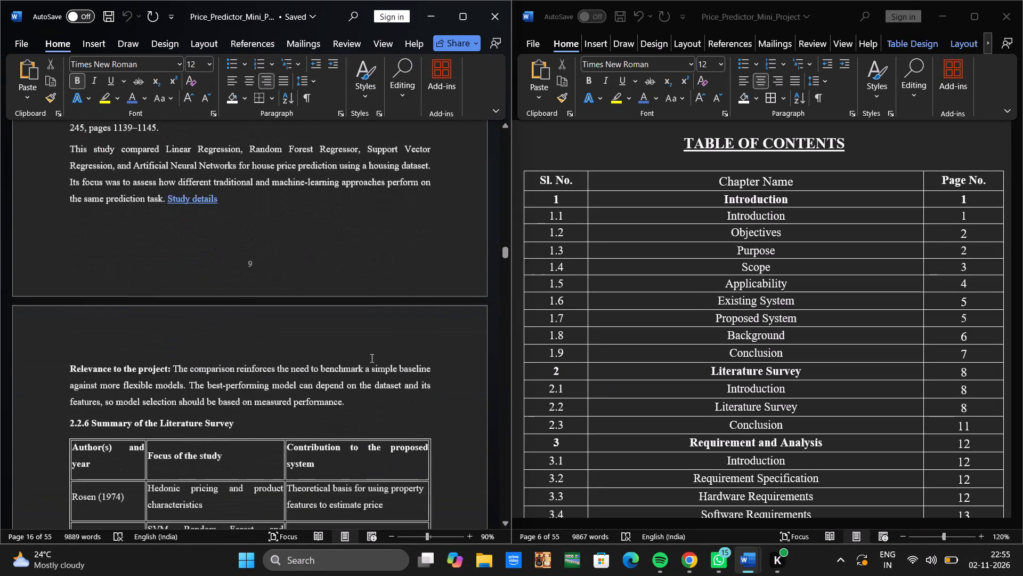
scroll(371, 358, "down", 5)
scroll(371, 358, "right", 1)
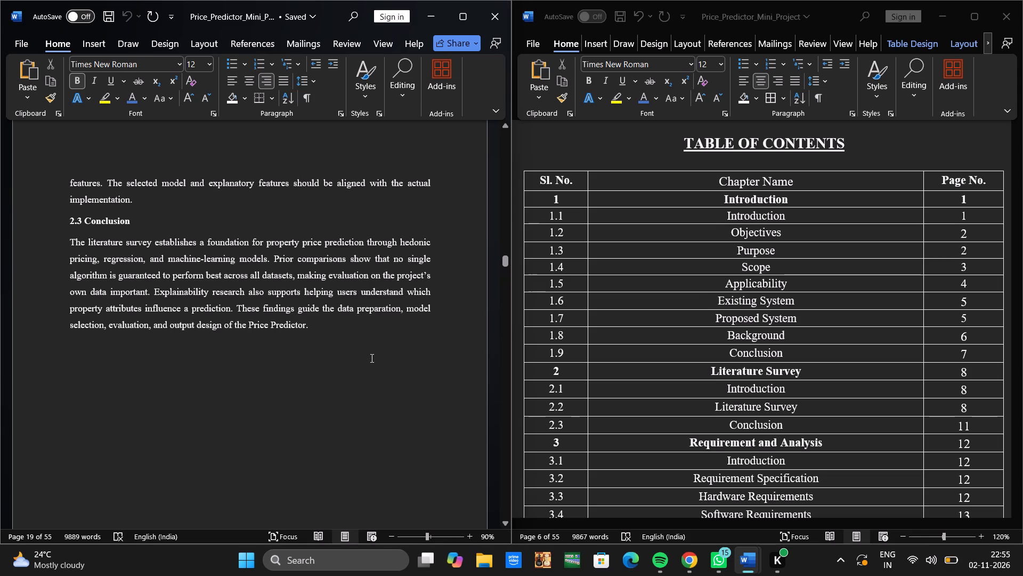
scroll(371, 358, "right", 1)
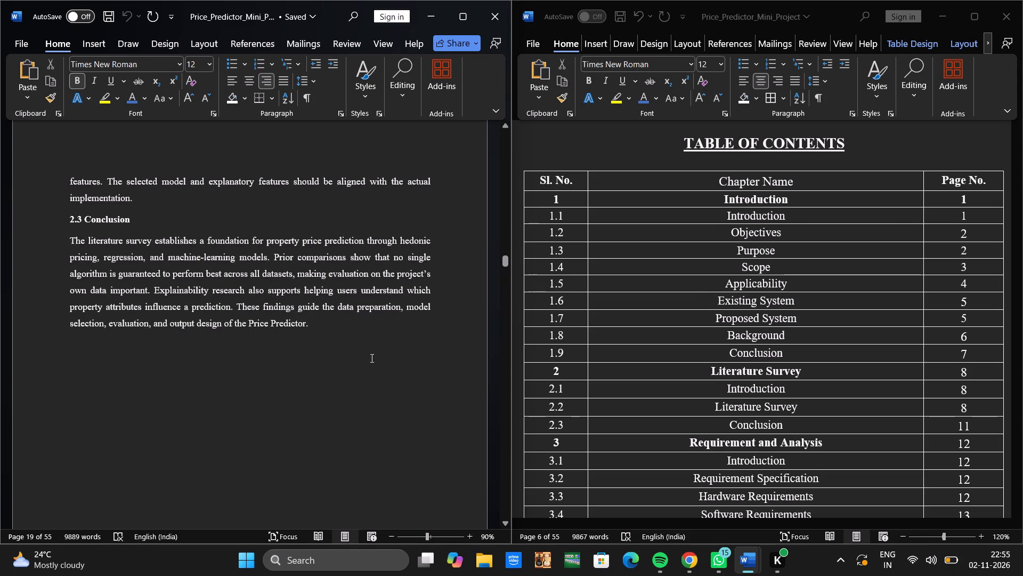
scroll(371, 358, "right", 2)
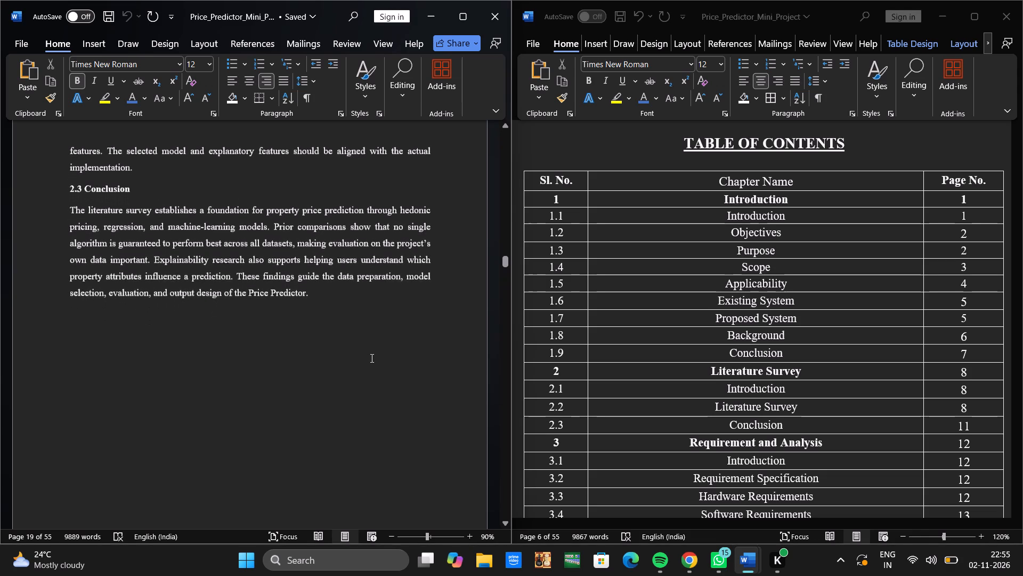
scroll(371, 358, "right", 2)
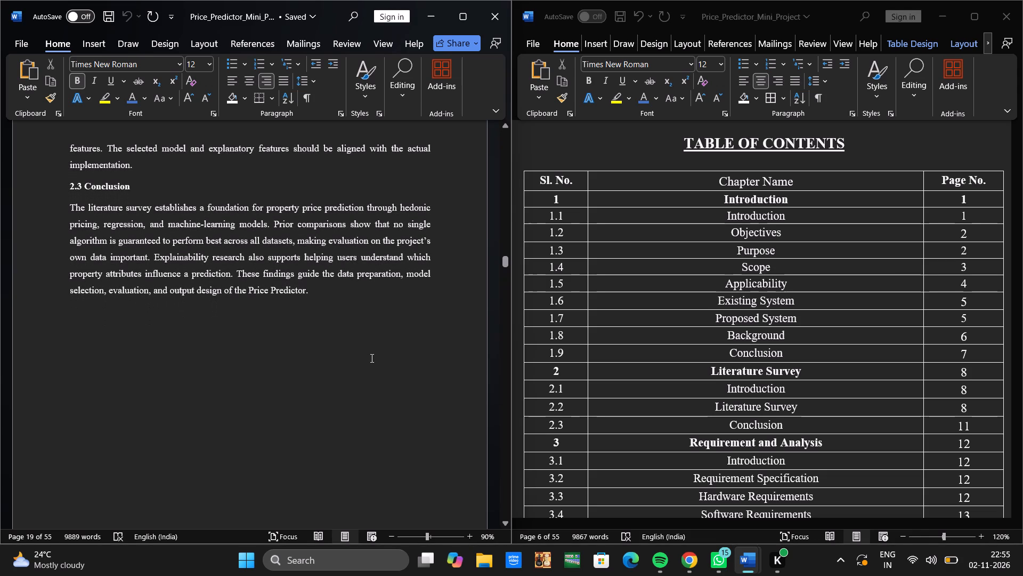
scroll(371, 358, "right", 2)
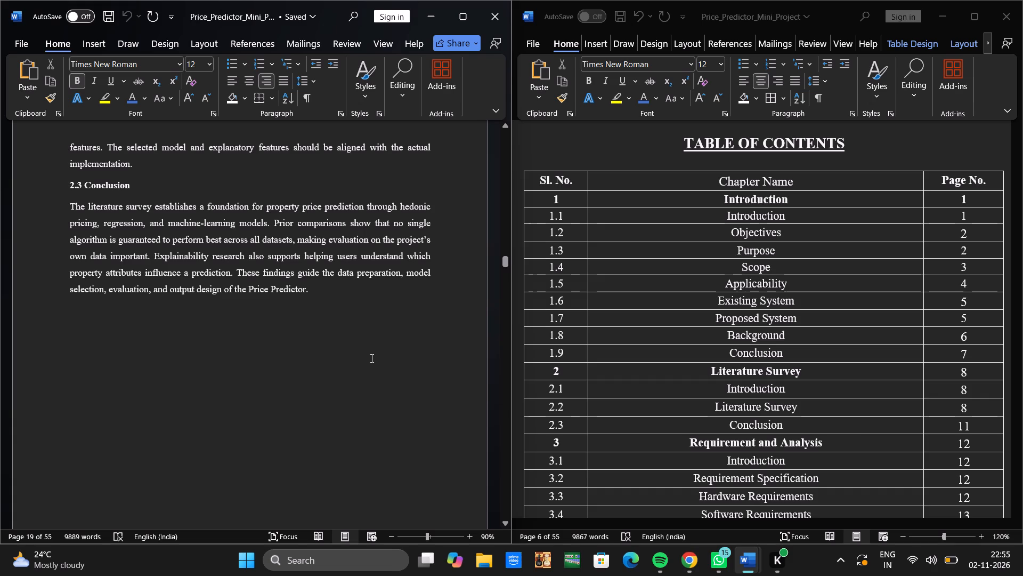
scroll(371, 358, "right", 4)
Compare the pages of sections 3.1 to 3.5 in Chapter 3 of the report with their table of contents rows.
scroll(371, 358, "down", 2)
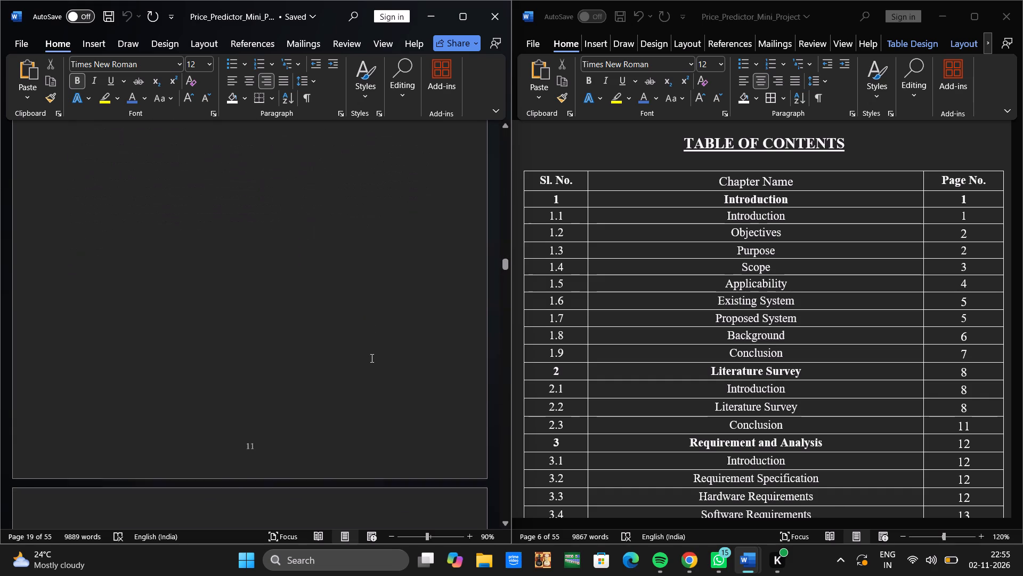
scroll(371, 358, "down", 4)
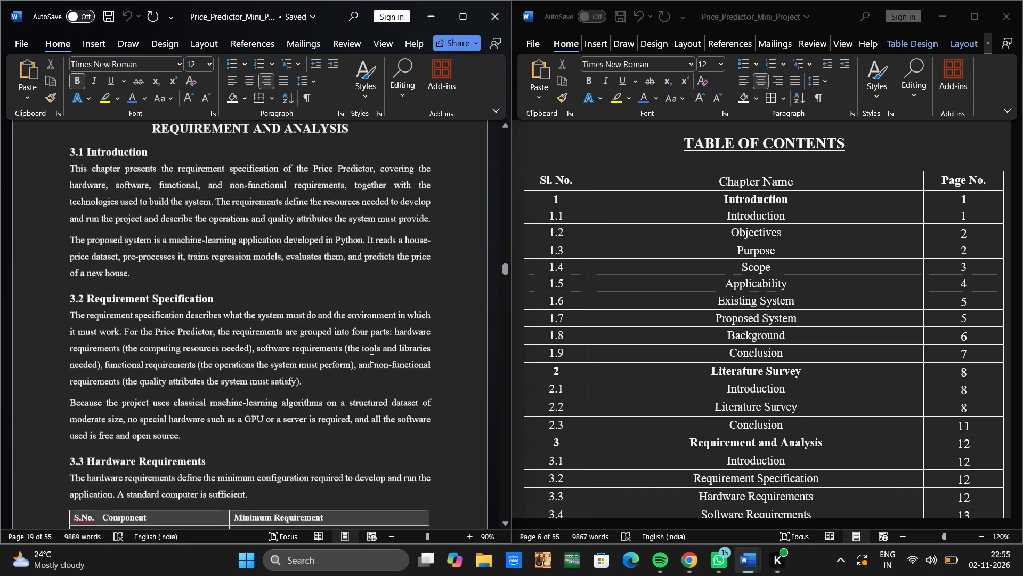
scroll(371, 358, "down", 2)
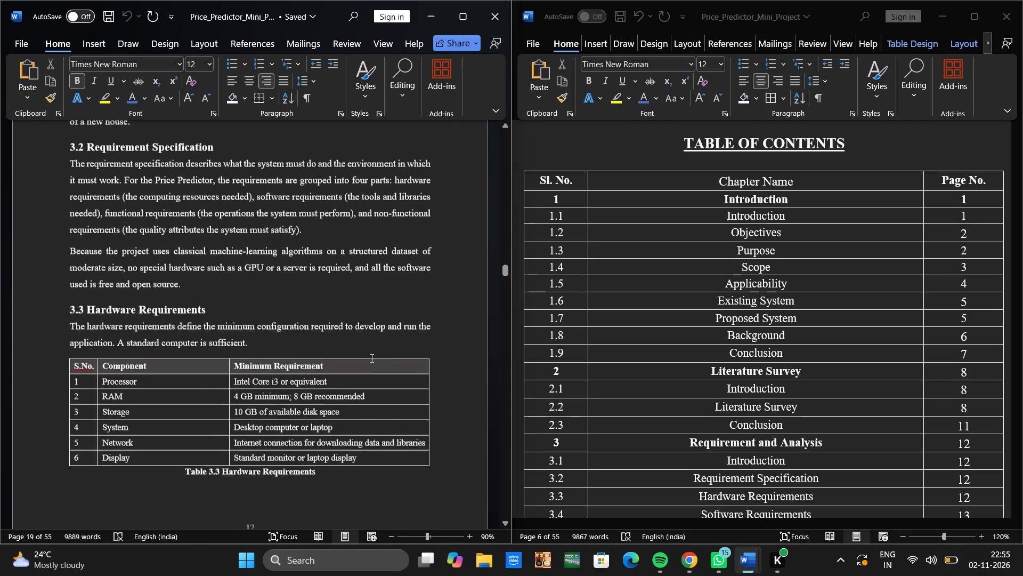
scroll(371, 358, "down", 1)
scroll(590, 333, "down", 1)
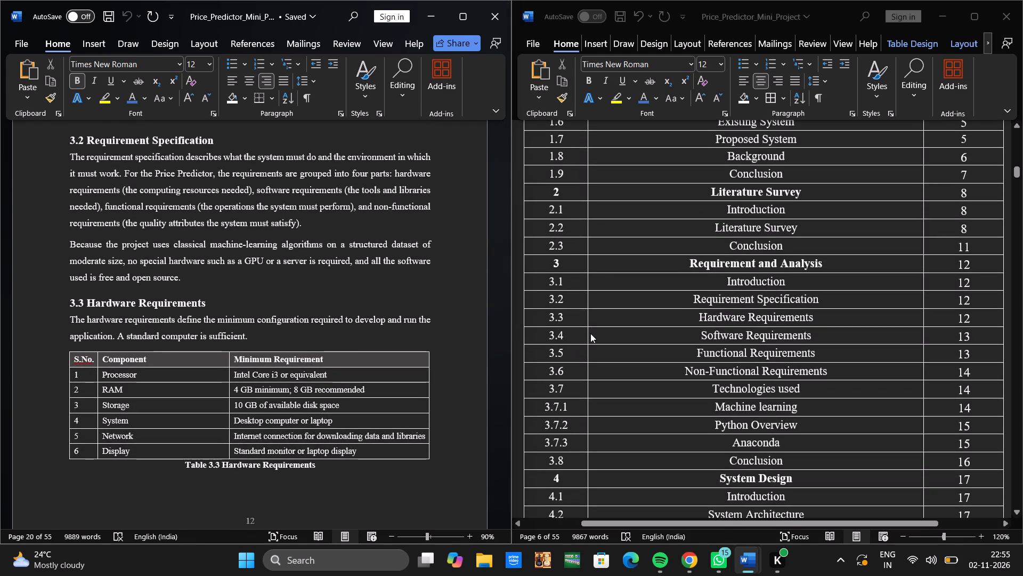
scroll(367, 372, "down", 1)
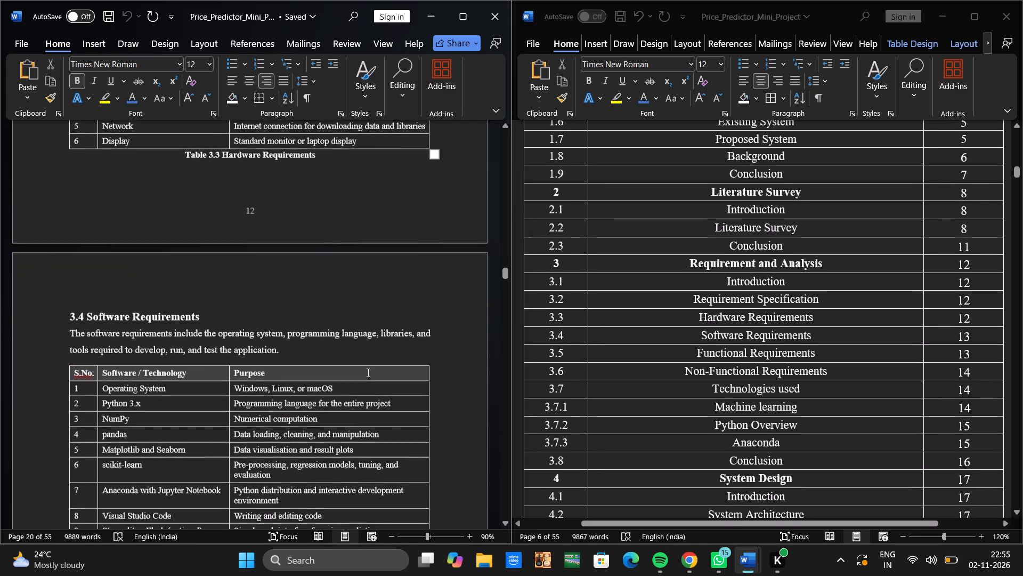
scroll(367, 372, "down", 2)
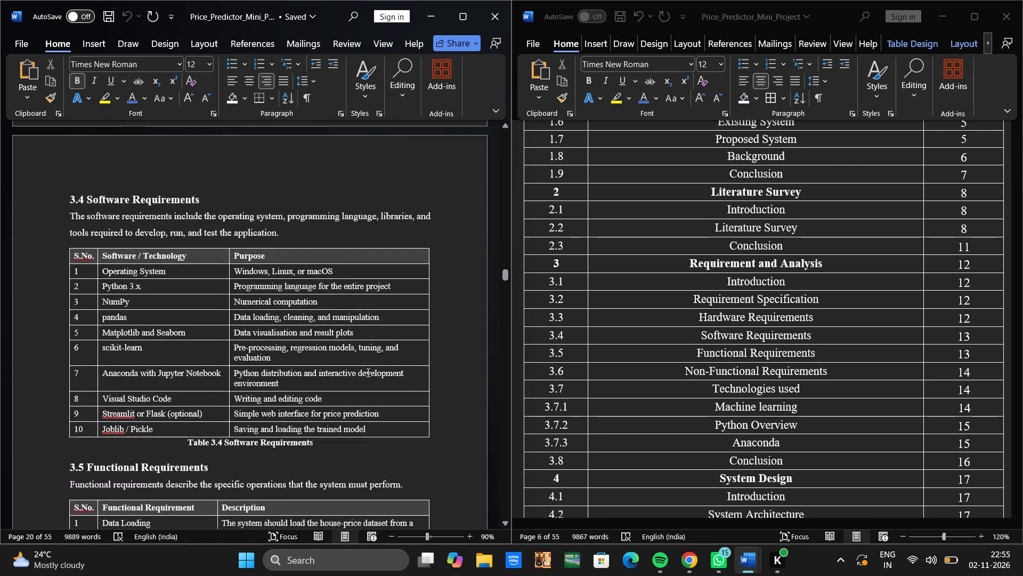
scroll(367, 372, "down", 2)
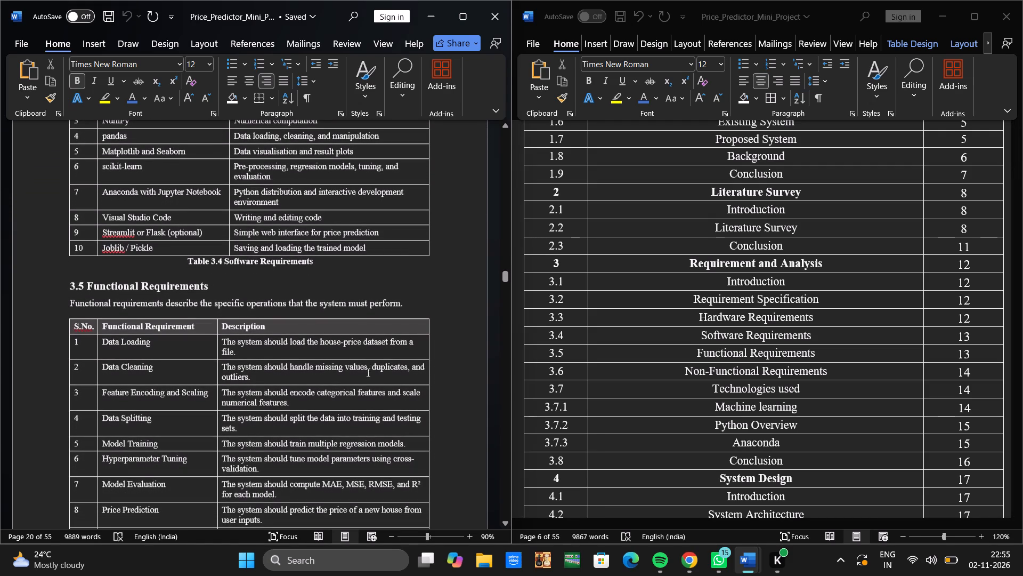
scroll(367, 372, "down", 3)
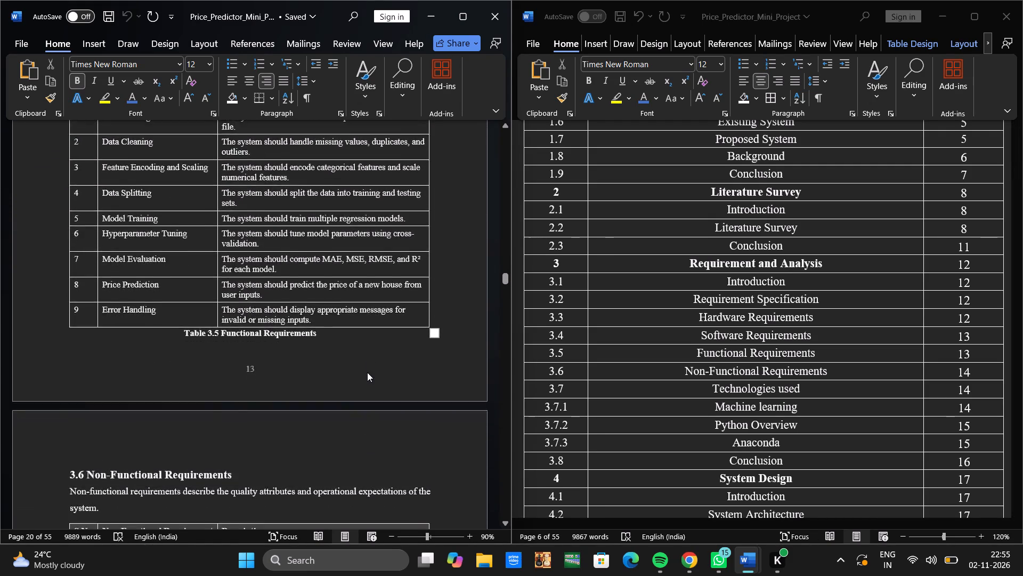
Compare the pages of sections 3.6 to 3.8, including 3.7.1 to 3.7.3, with their table of contents rows.
scroll(367, 372, "down", 3)
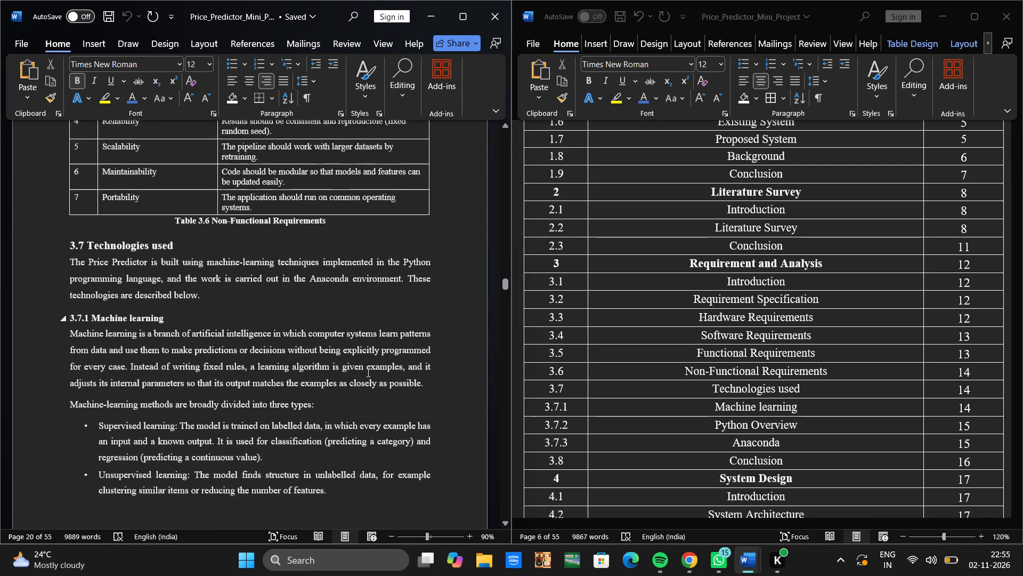
scroll(367, 372, "down", 5)
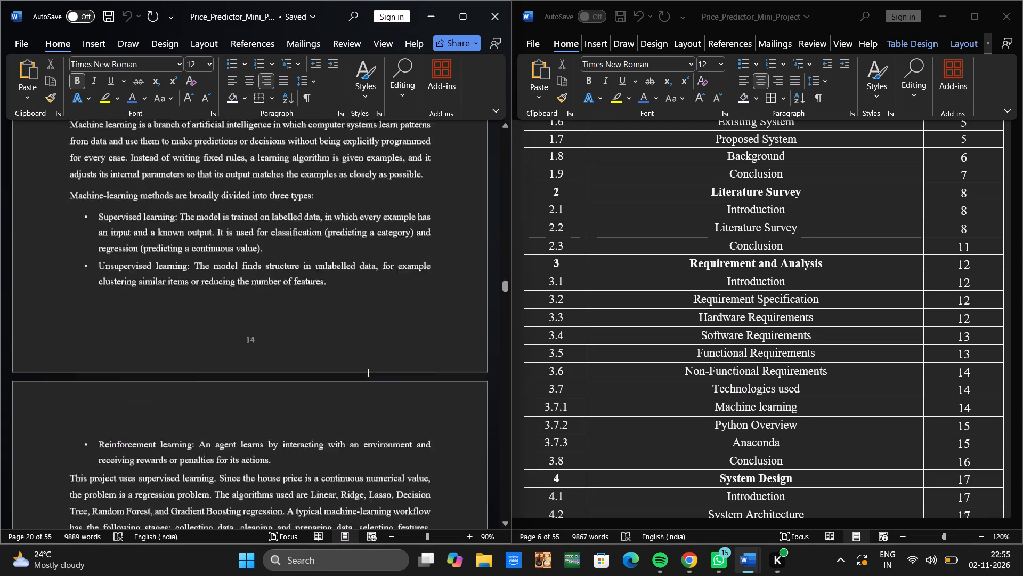
scroll(367, 372, "down", 2)
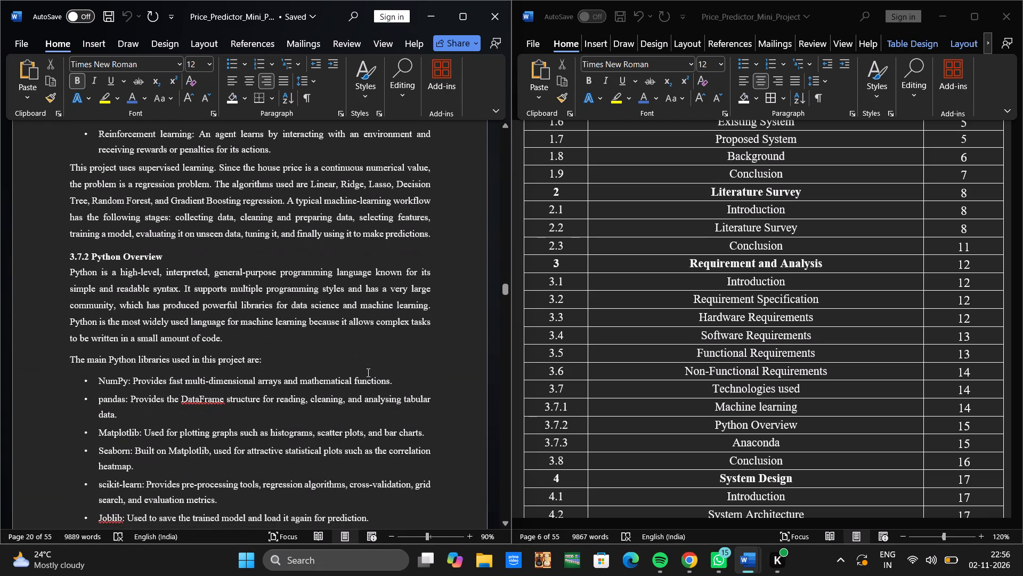
scroll(367, 372, "down", 4)
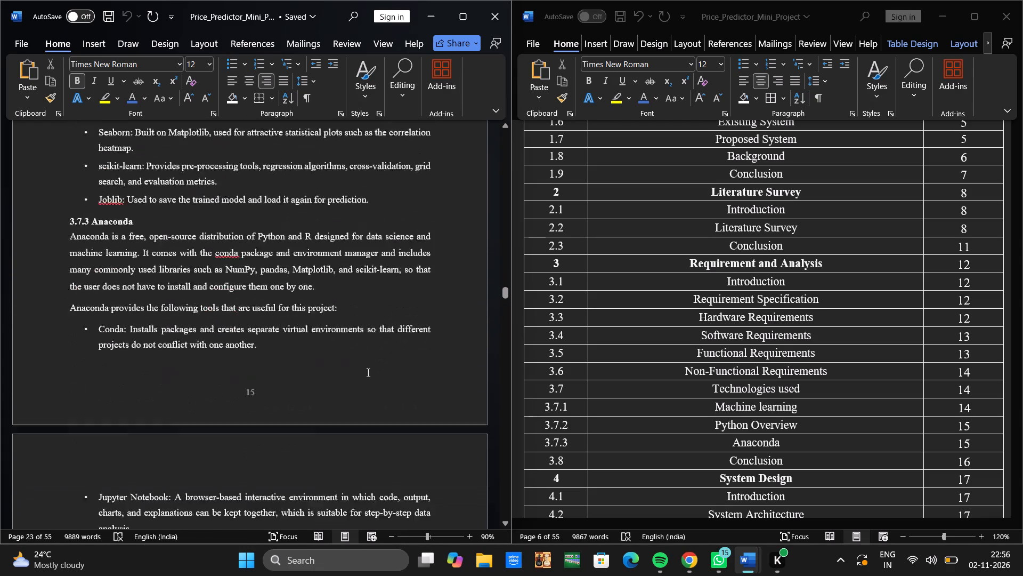
scroll(367, 372, "down", 2)
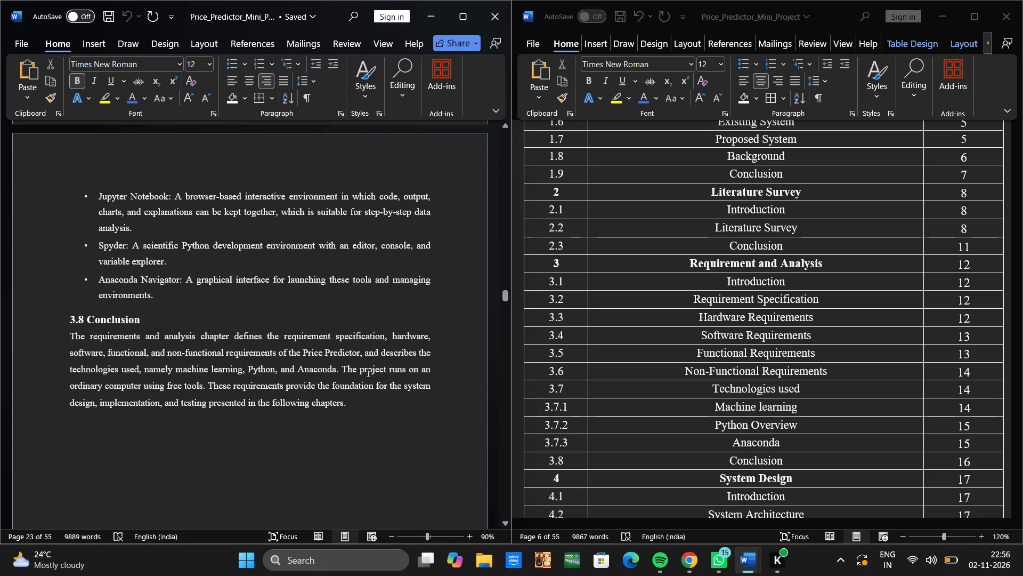
scroll(367, 372, "down", 2)
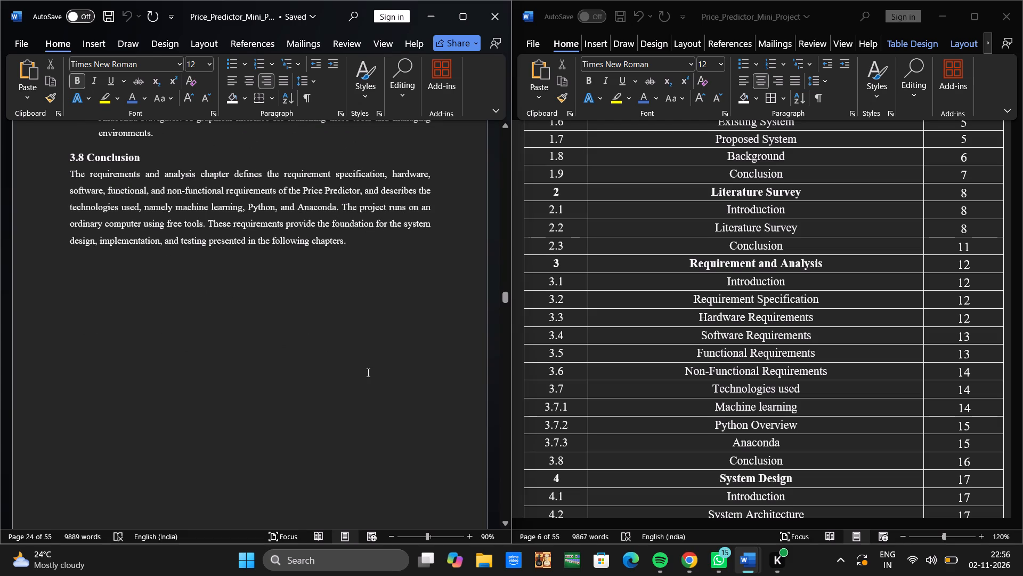
Compare the pages of sections 4.1 and 4.2 in Chapter 4 of the report with the System Design contents rows.
scroll(367, 372, "down", 4)
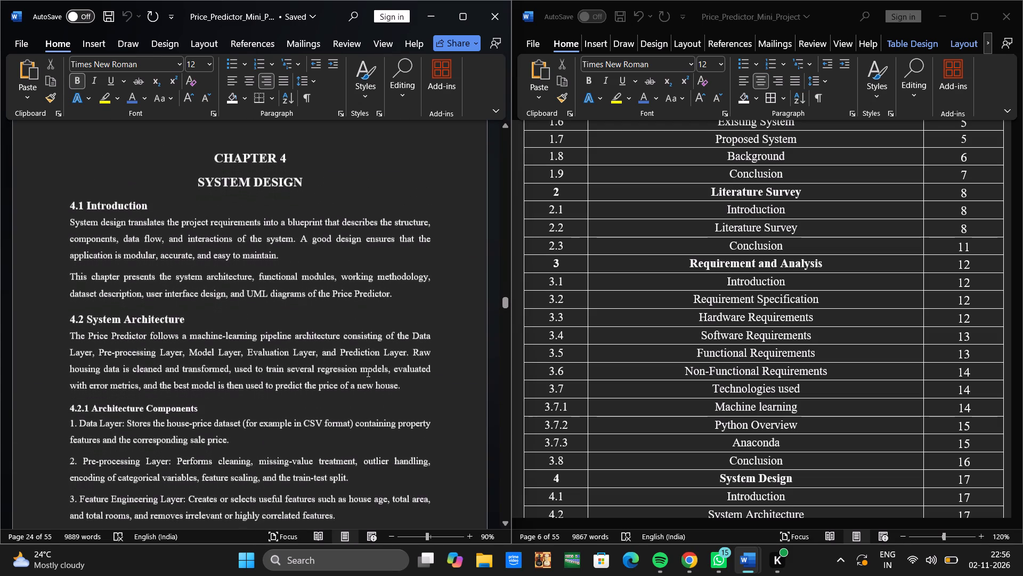
scroll(367, 372, "down", 2)
scroll(367, 372, "up", 1)
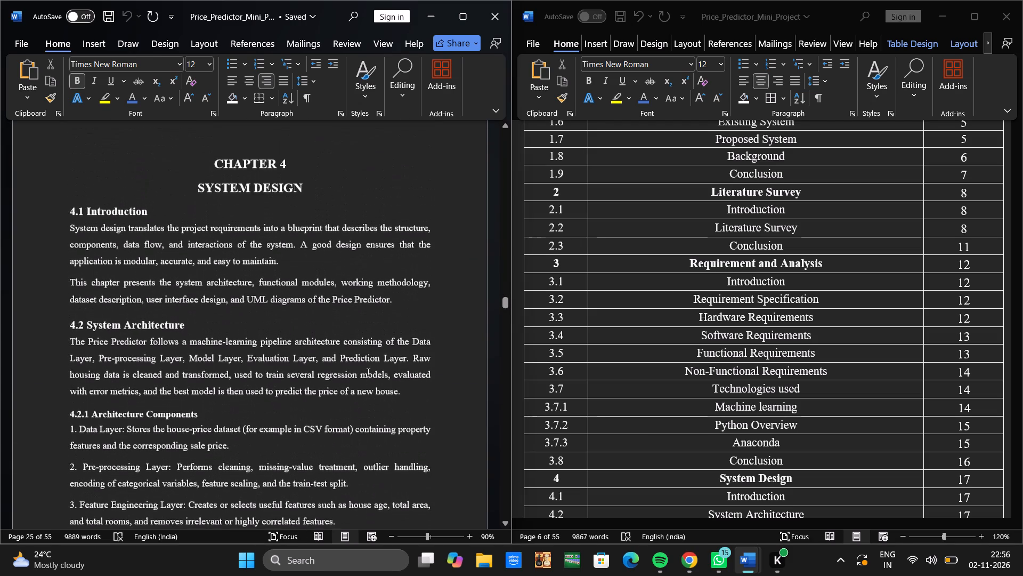
scroll(367, 372, "up", 1)
scroll(367, 372, "down", 1)
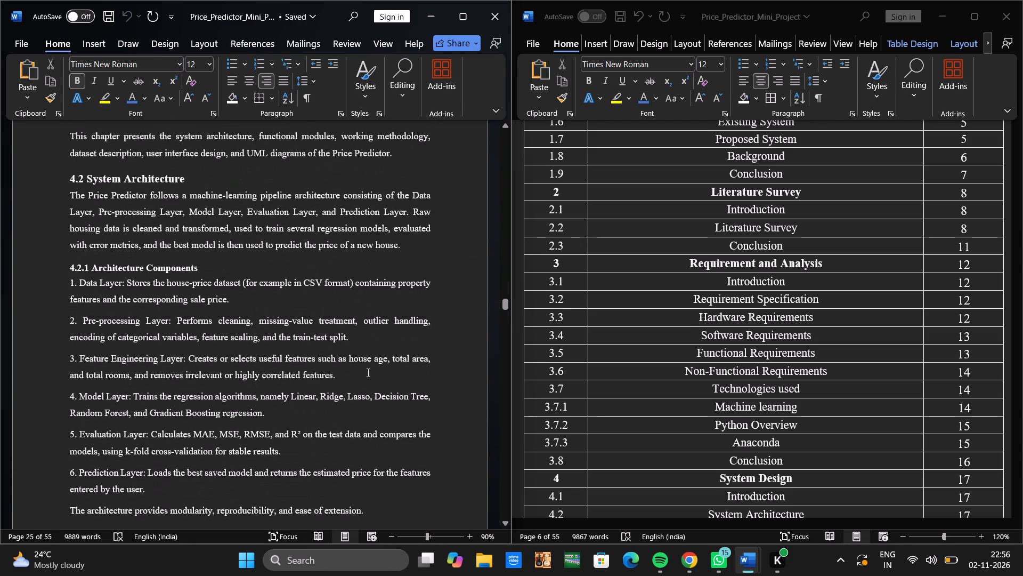
scroll(688, 329, "down", 1)
scroll(688, 329, "up", 3)
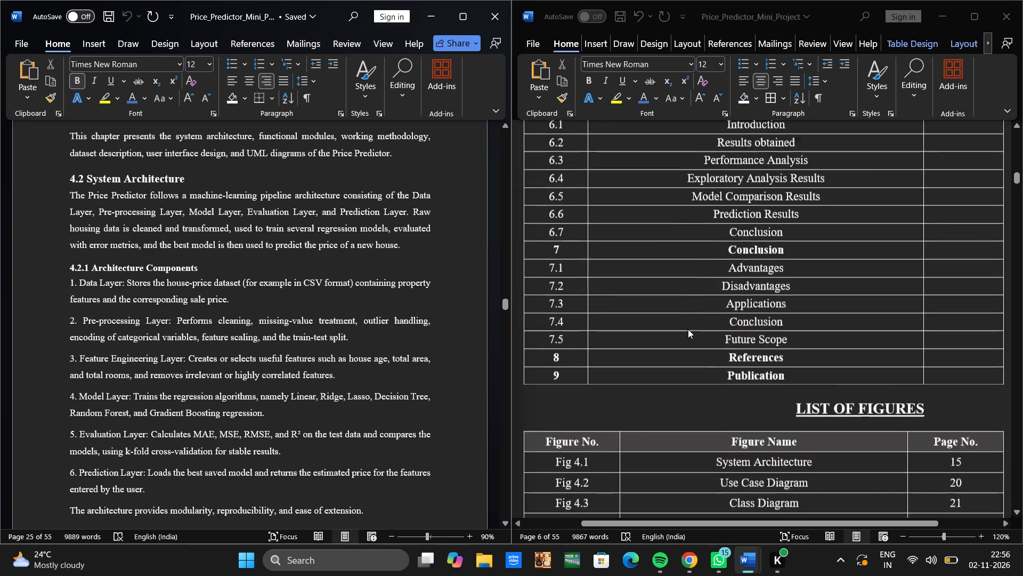
scroll(688, 329, "up", 3)
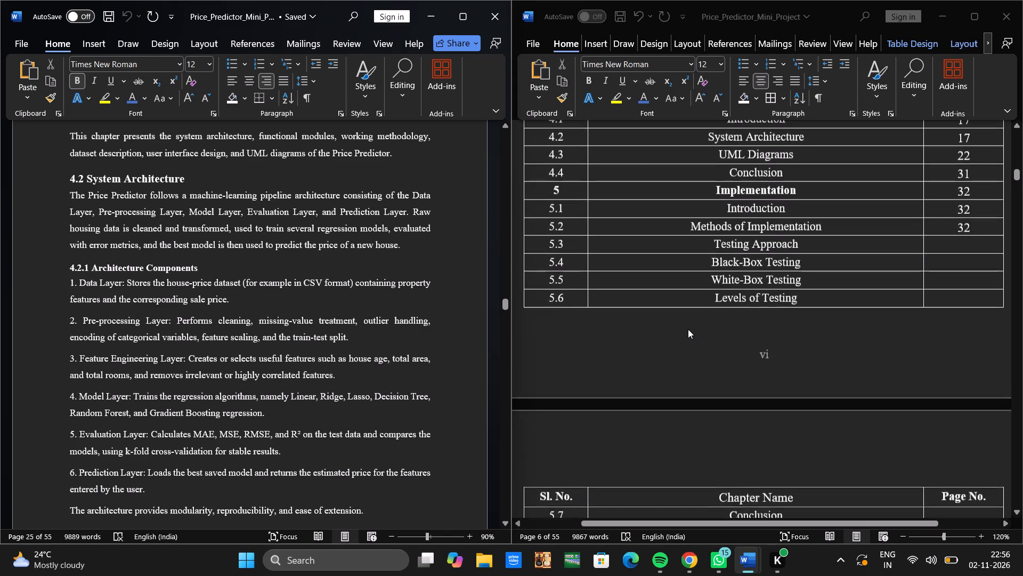
scroll(688, 329, "up", 1)
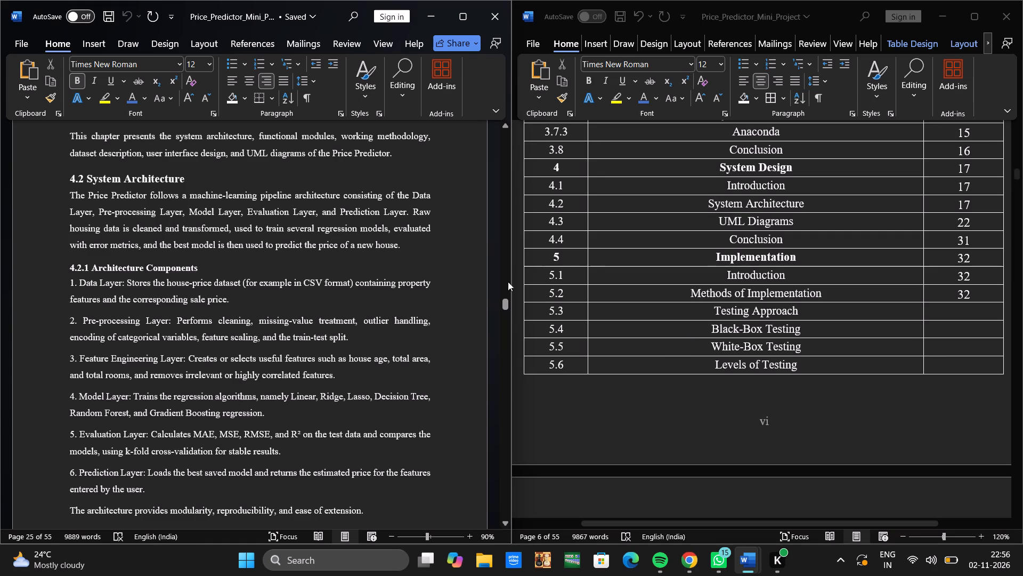
scroll(354, 302, "down", 3)
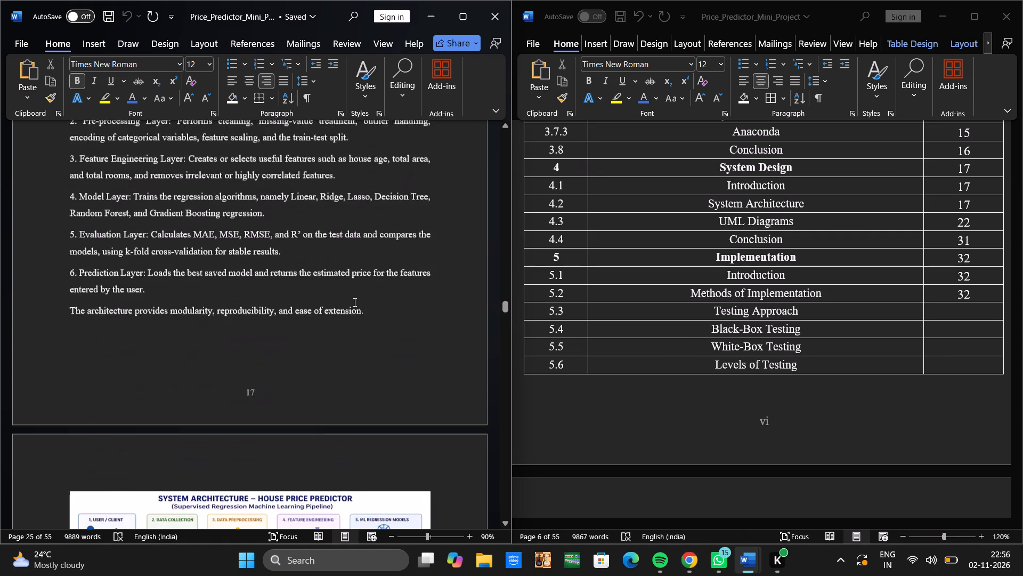
Look through the rest of section 4.2 and check the page of 4.3 UML Diagrams against its contents row.
scroll(354, 302, "down", 5)
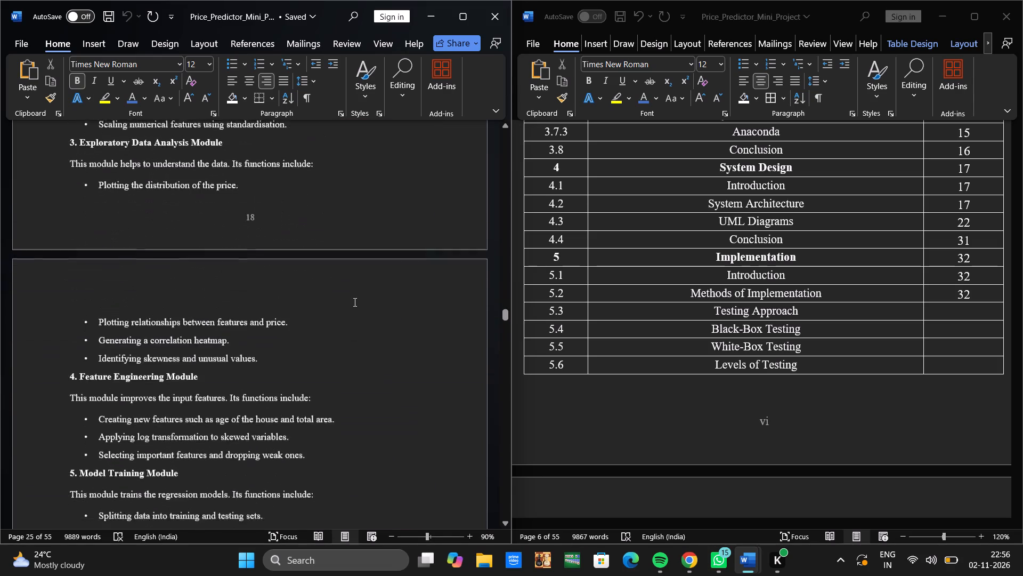
scroll(354, 302, "down", 5)
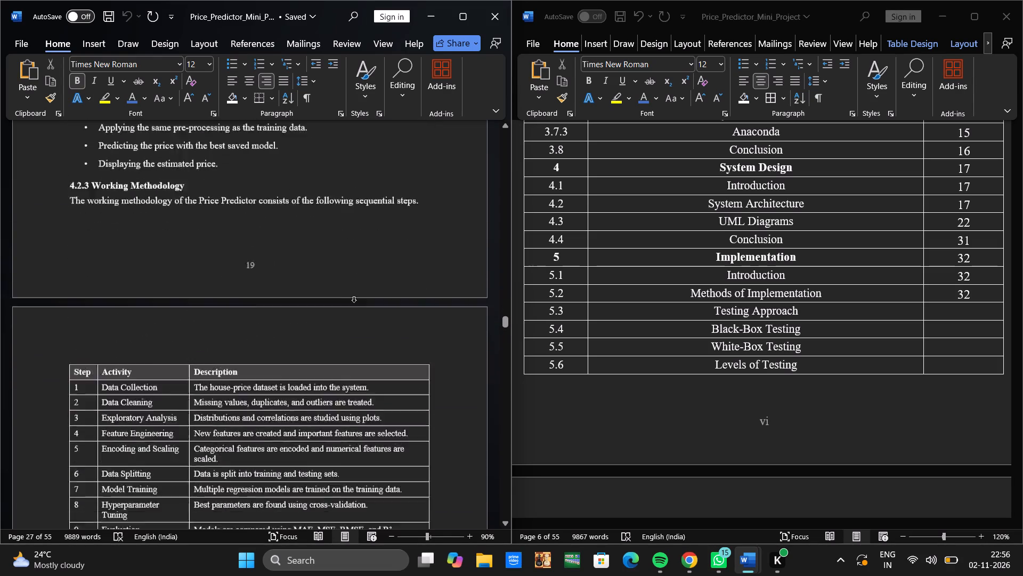
scroll(354, 302, "down", 7)
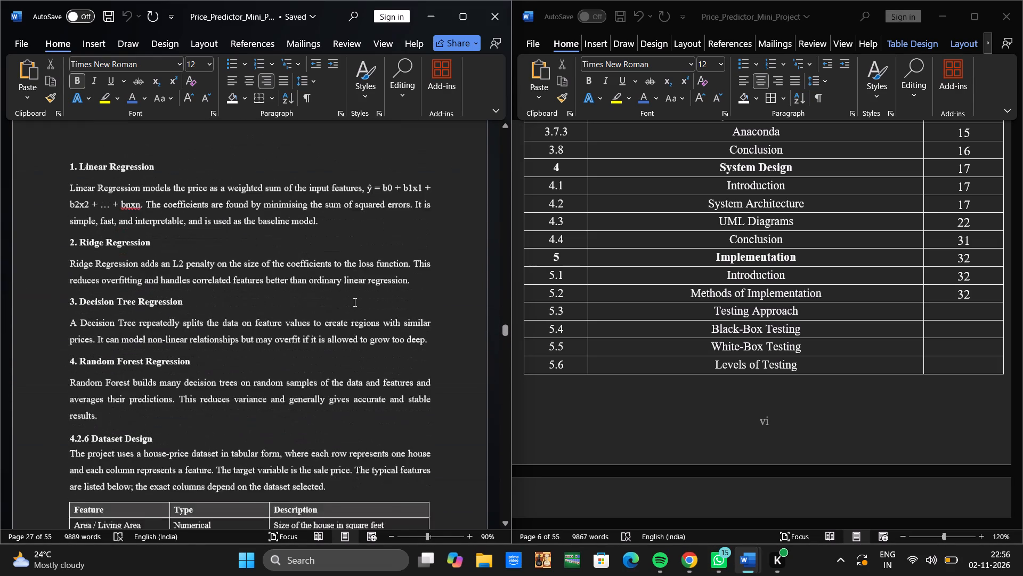
scroll(354, 302, "down", 5)
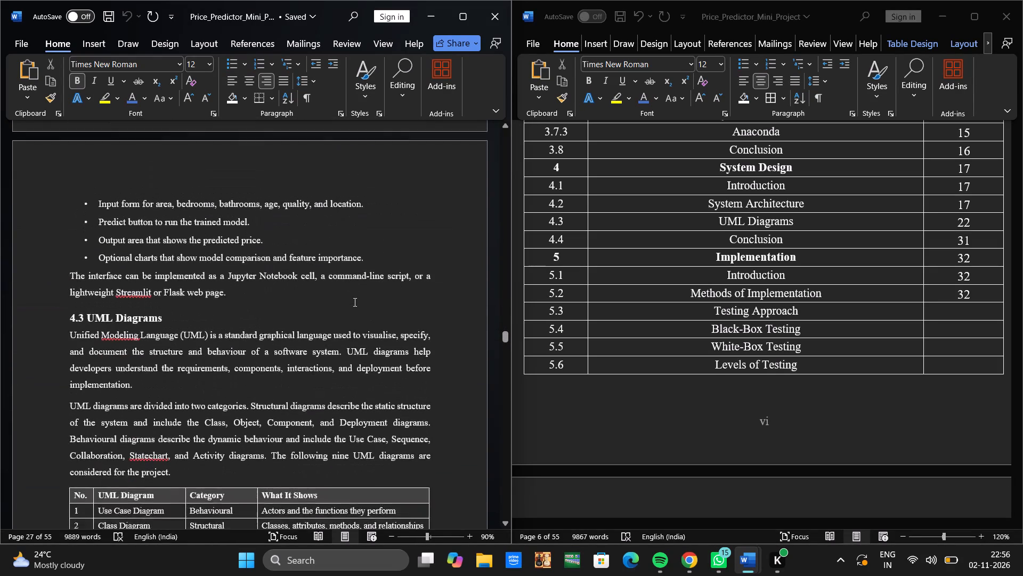
scroll(354, 302, "down", 2)
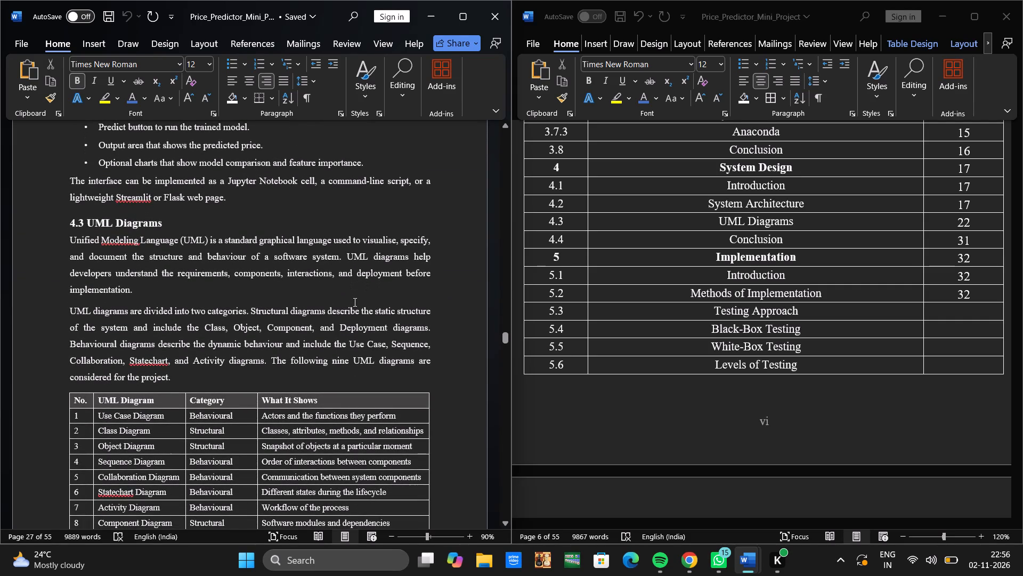
scroll(354, 302, "down", 2)
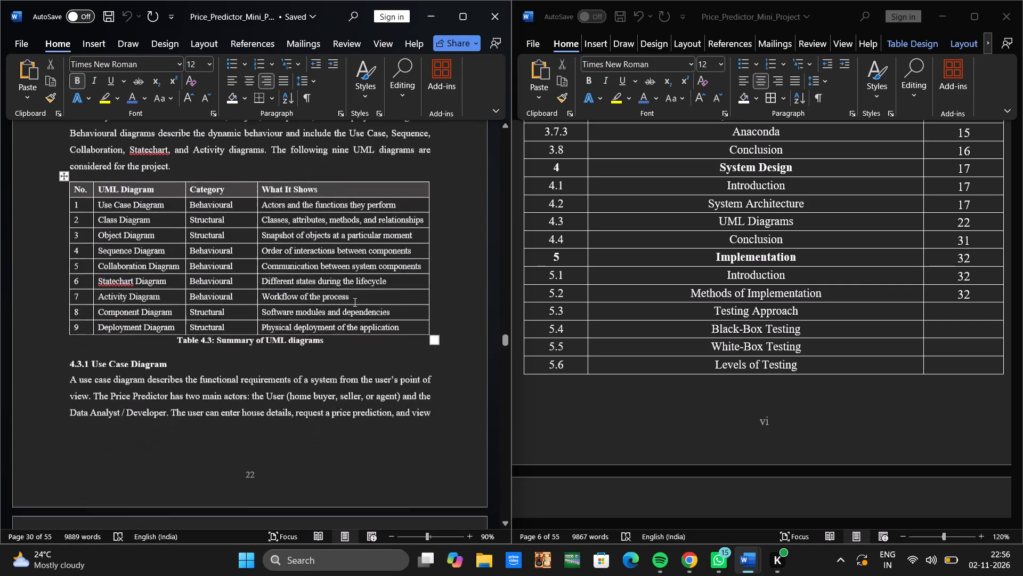
Go through the UML diagram subsections to 4.4 Conclusion and check its page against the contents row.
scroll(354, 302, "down", 6)
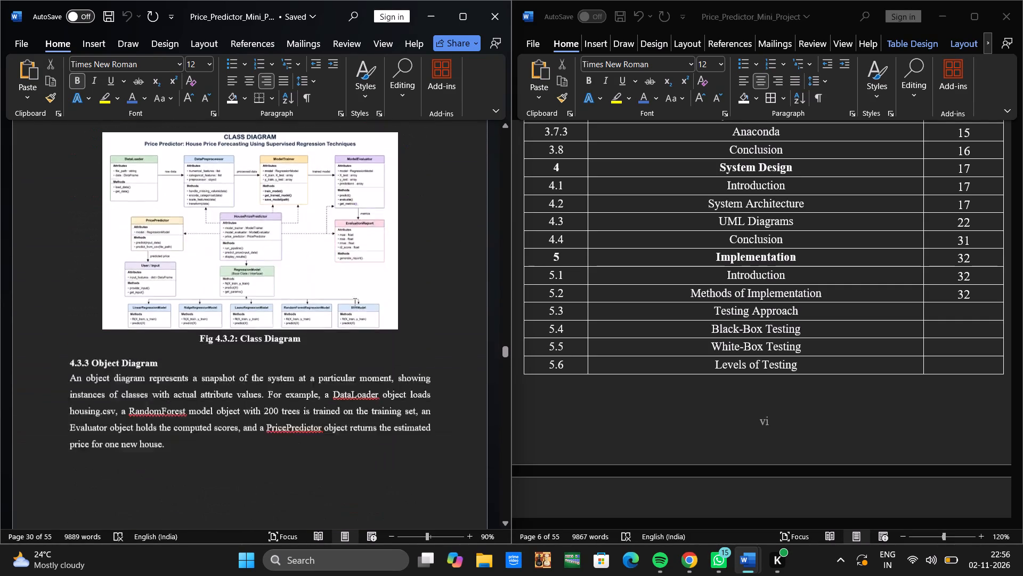
scroll(354, 302, "down", 6)
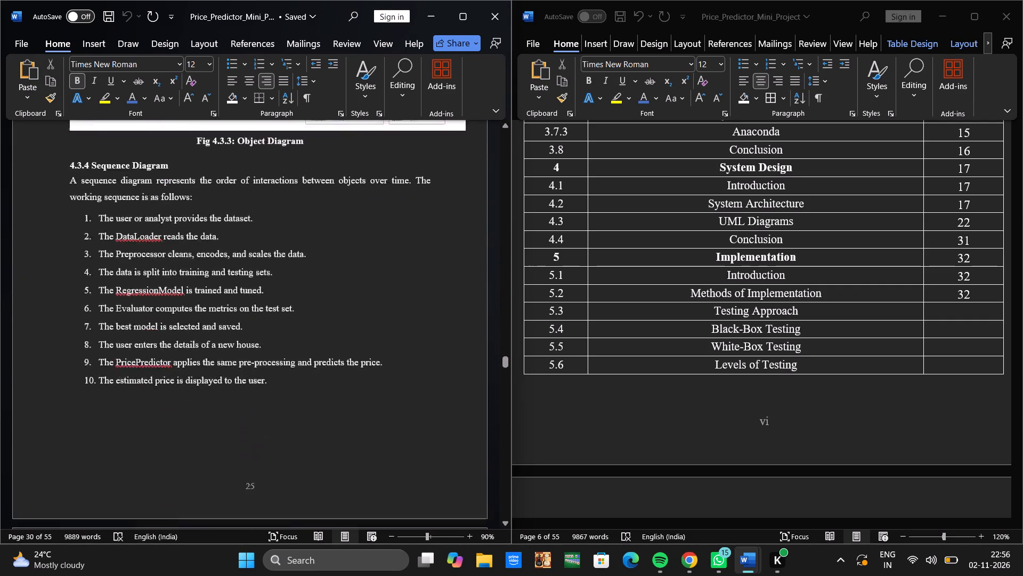
scroll(354, 302, "down", 3)
scroll(354, 302, "up", 1)
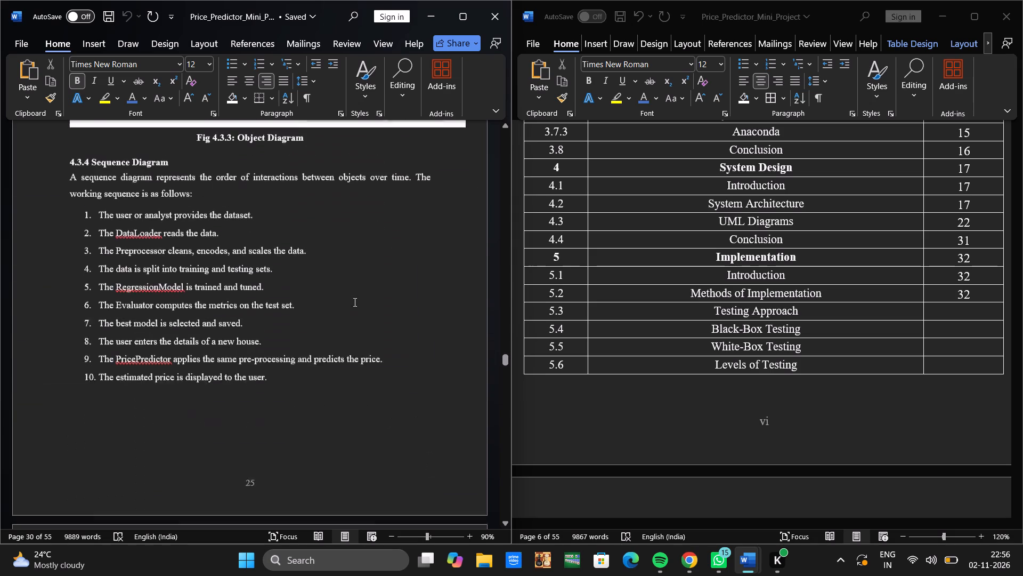
scroll(354, 302, "down", 6)
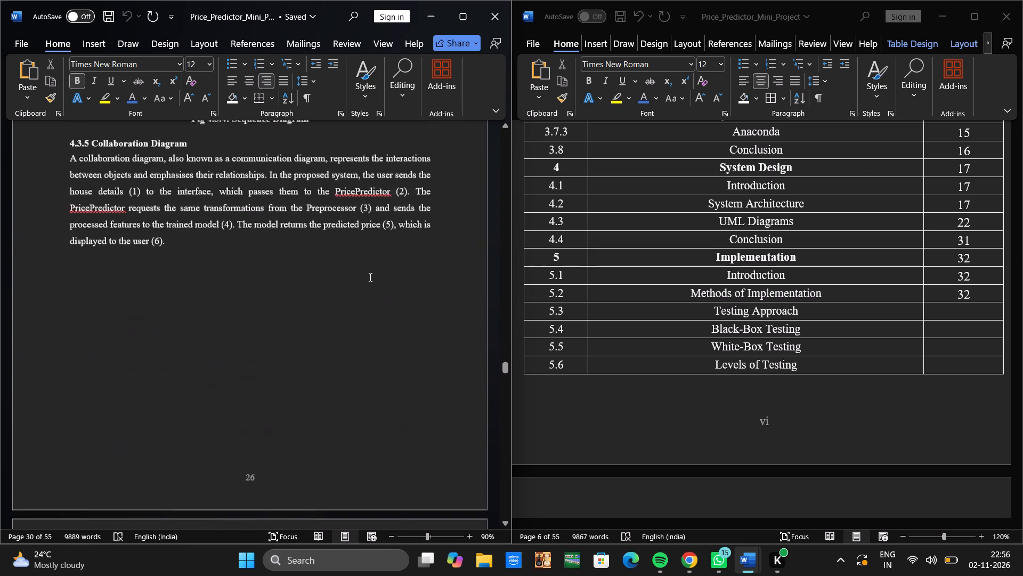
scroll(369, 277, "down", 7)
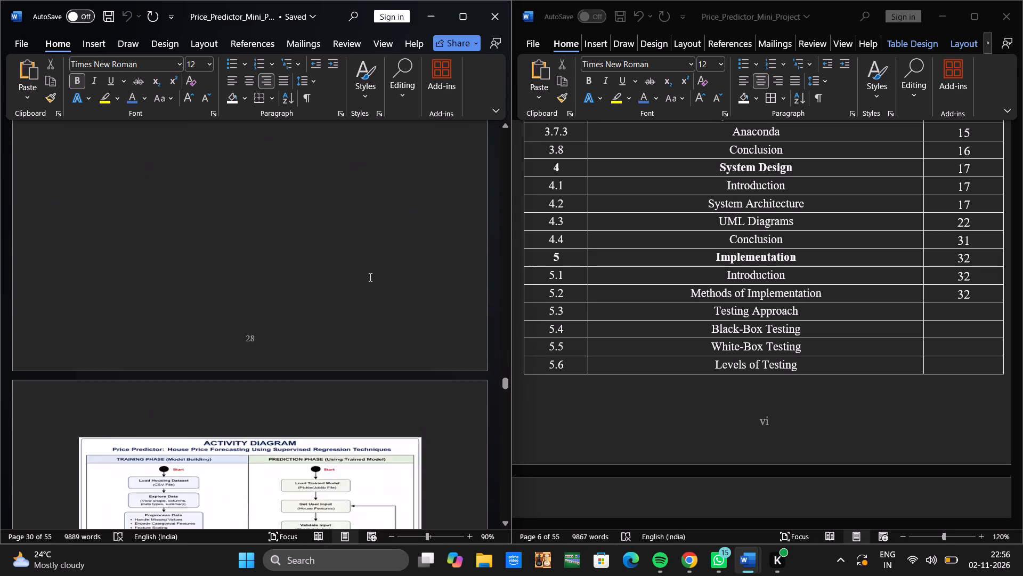
scroll(369, 277, "down", 7)
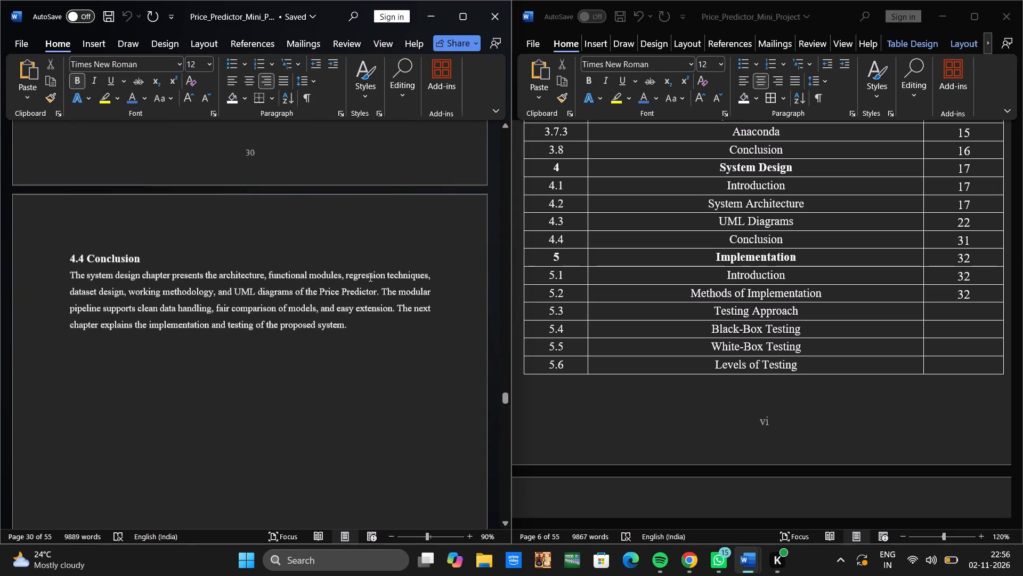
scroll(369, 277, "down", 1)
left_click(369, 277)
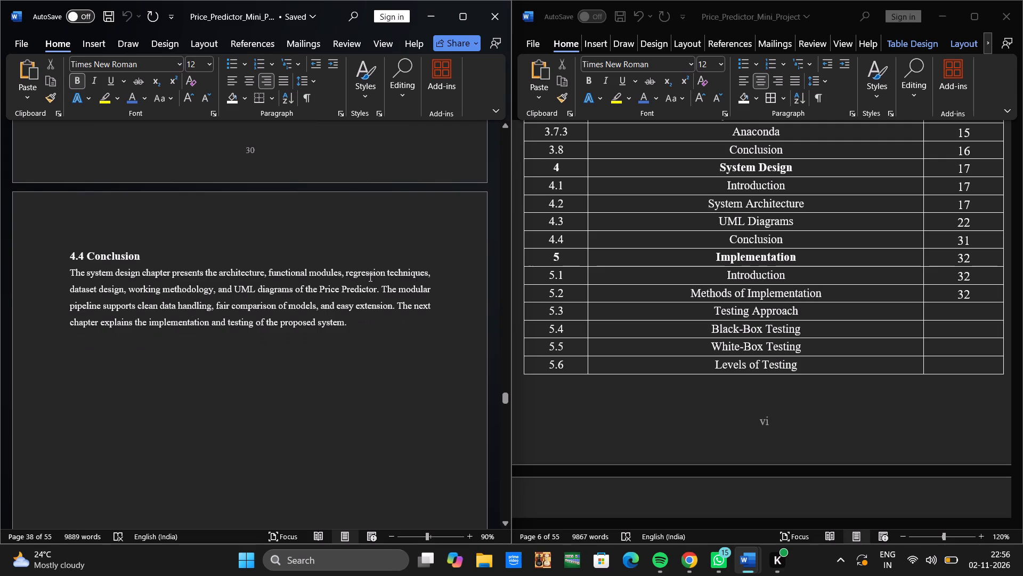
scroll(369, 277, "down", 1)
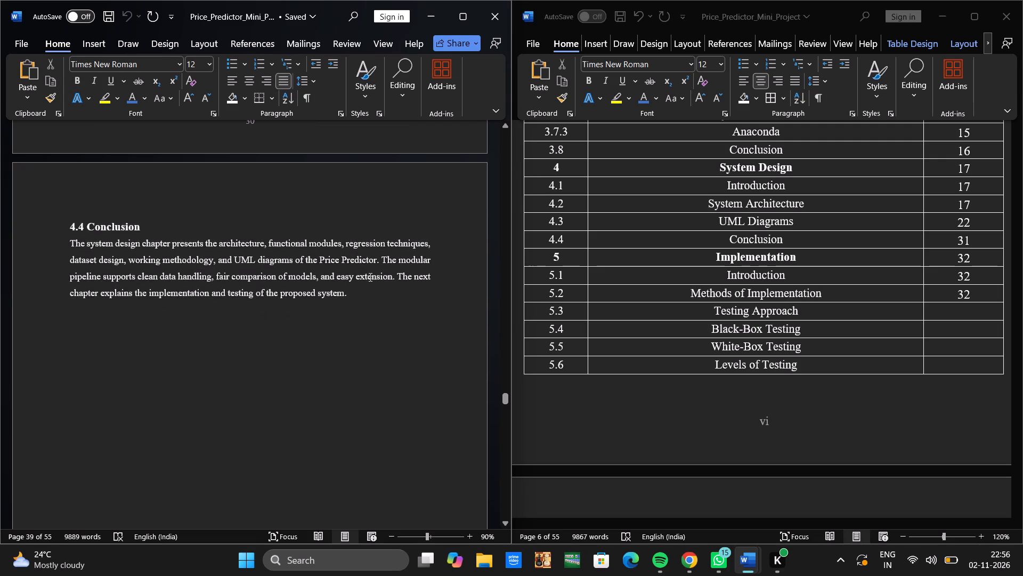
Compare the 5.1 and 5.2 headings and the 5.2 subsections in Chapter 5 with the Implementation contents rows.
scroll(369, 277, "down", 3)
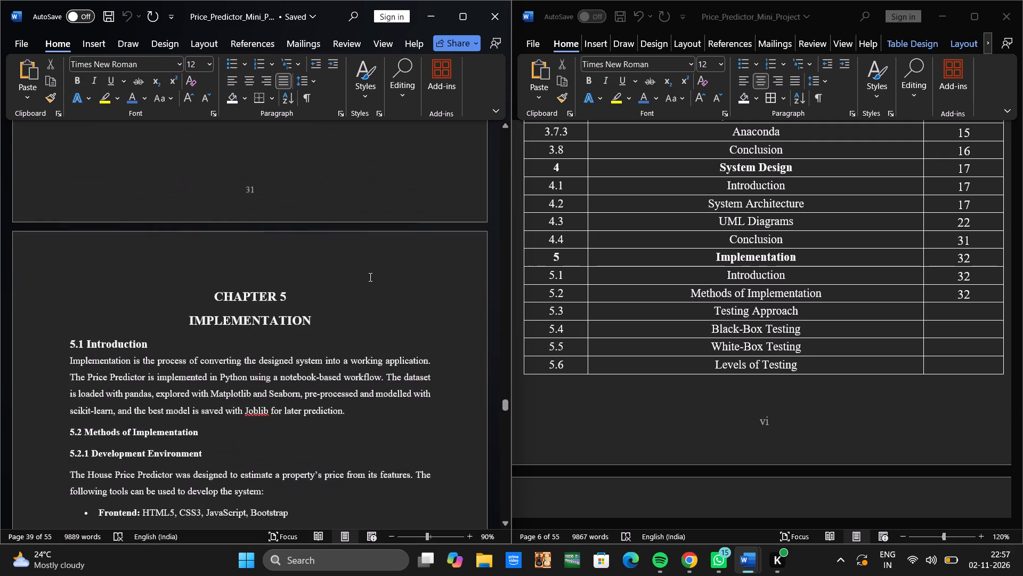
scroll(369, 277, "down", 2)
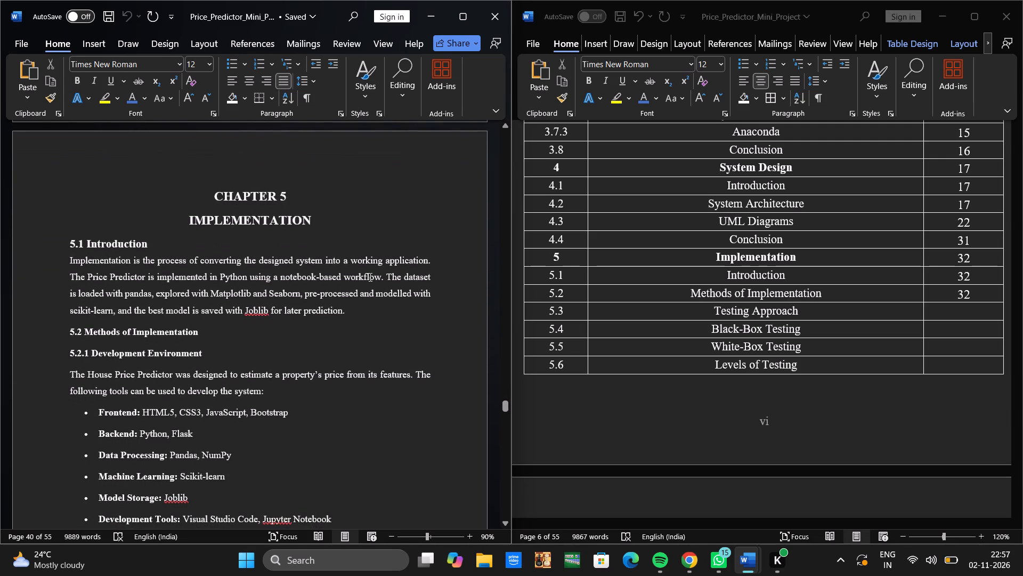
scroll(369, 277, "down", 2)
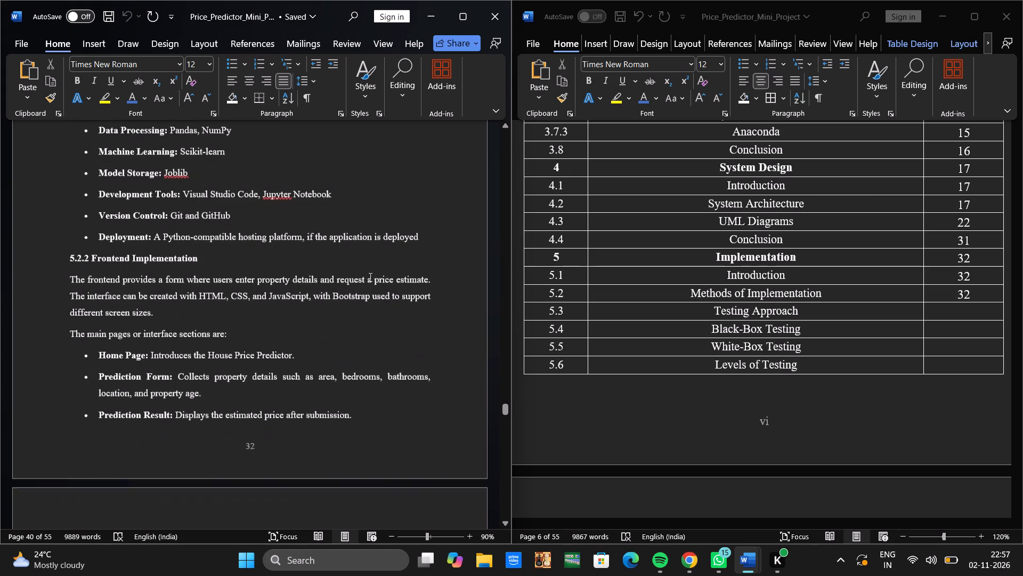
scroll(369, 277, "down", 3)
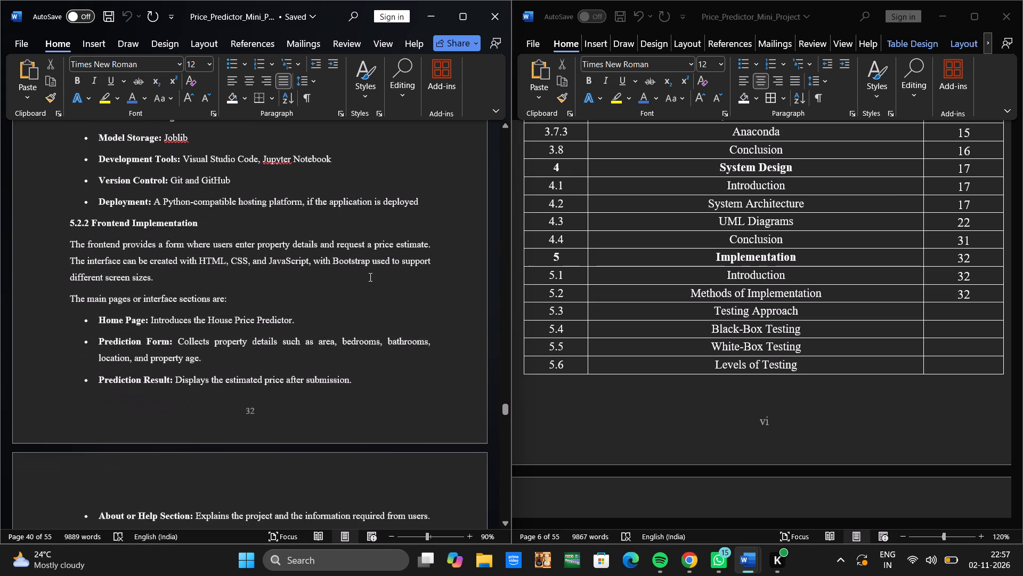
scroll(369, 277, "down", 3)
scroll(369, 277, "up", 5)
scroll(369, 277, "right", 1)
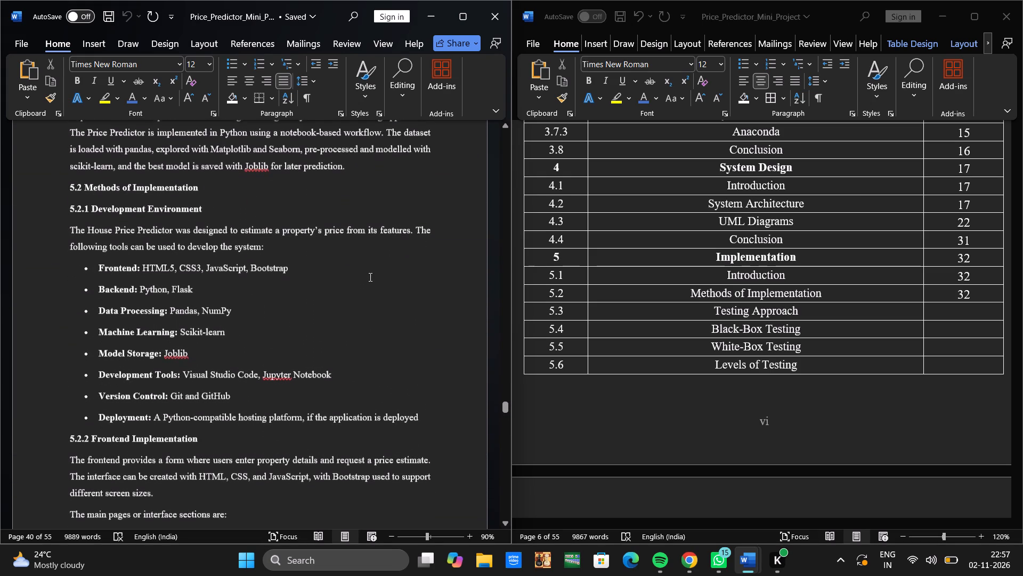
scroll(369, 277, "right", 1)
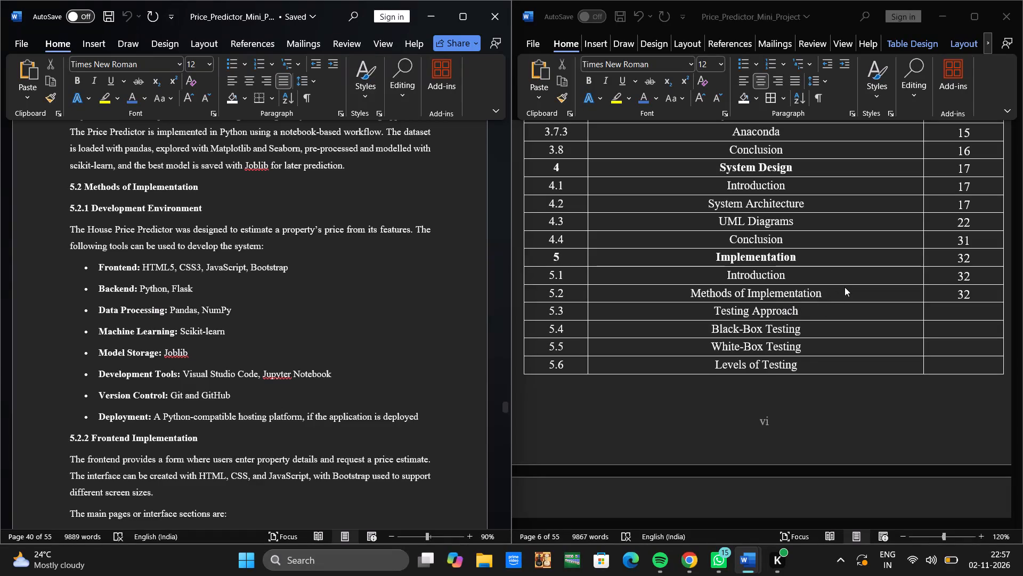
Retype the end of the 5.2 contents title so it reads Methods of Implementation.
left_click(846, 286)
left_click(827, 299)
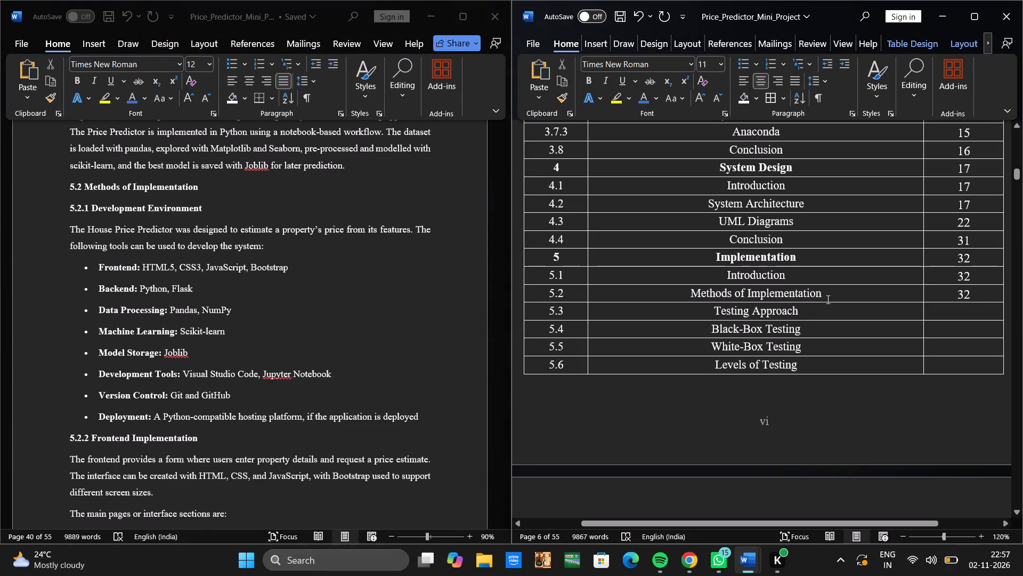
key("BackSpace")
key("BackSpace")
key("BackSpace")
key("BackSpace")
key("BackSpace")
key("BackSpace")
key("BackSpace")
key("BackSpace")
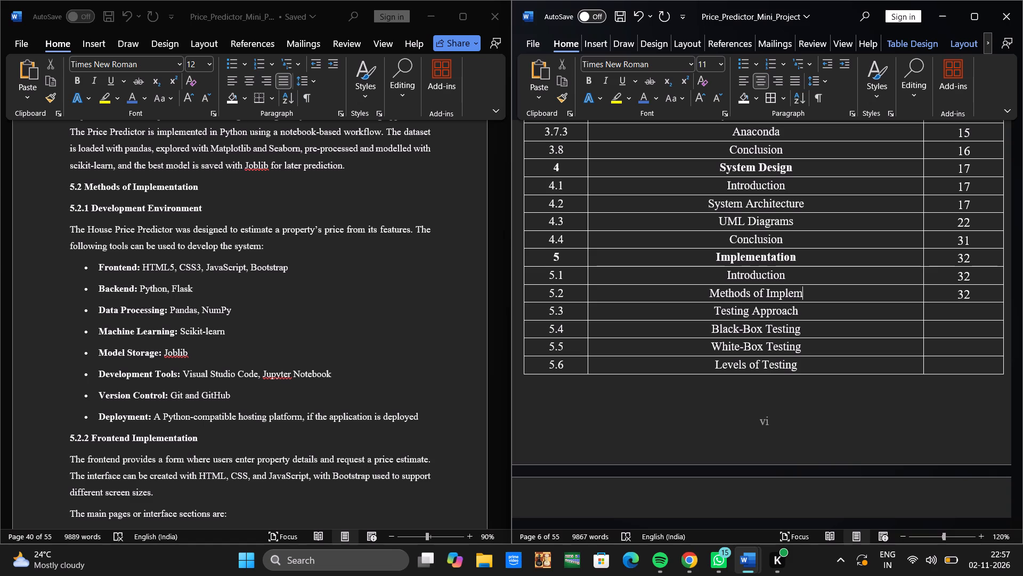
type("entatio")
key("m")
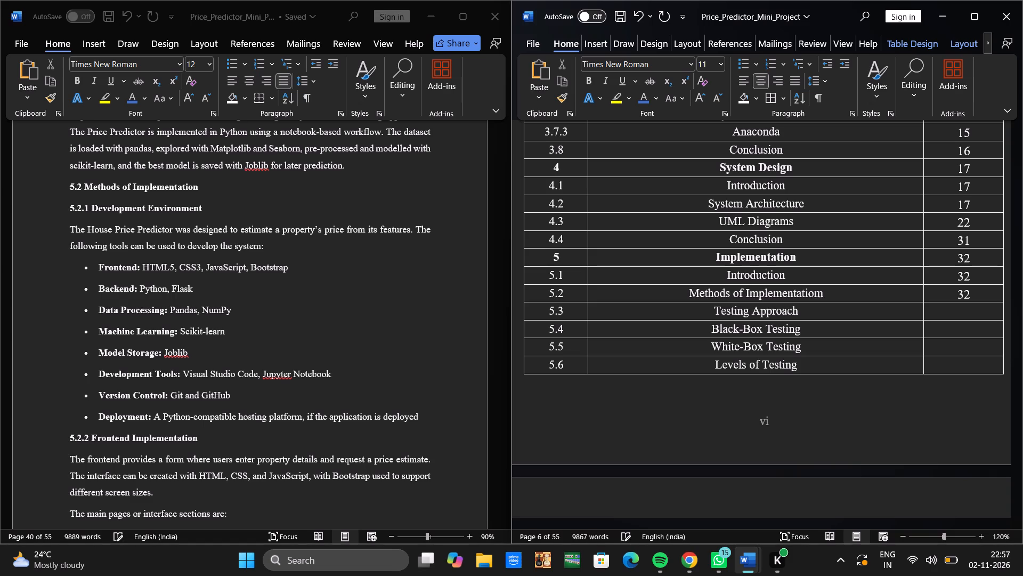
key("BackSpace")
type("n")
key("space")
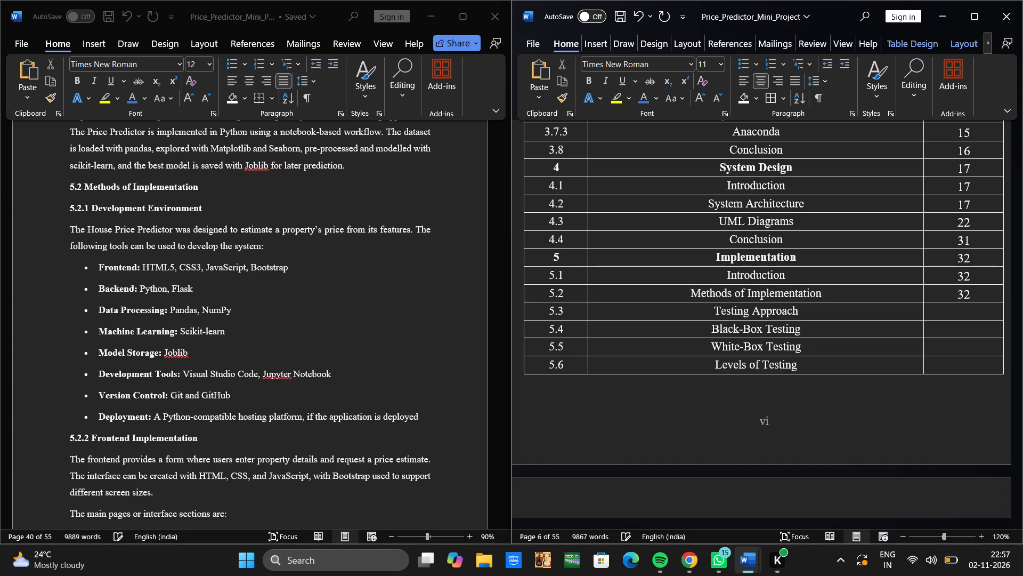
Find section 5.3 in the report and replace the 5.3 contents title with Sample Backend code.
scroll(382, 300, "down", 1)
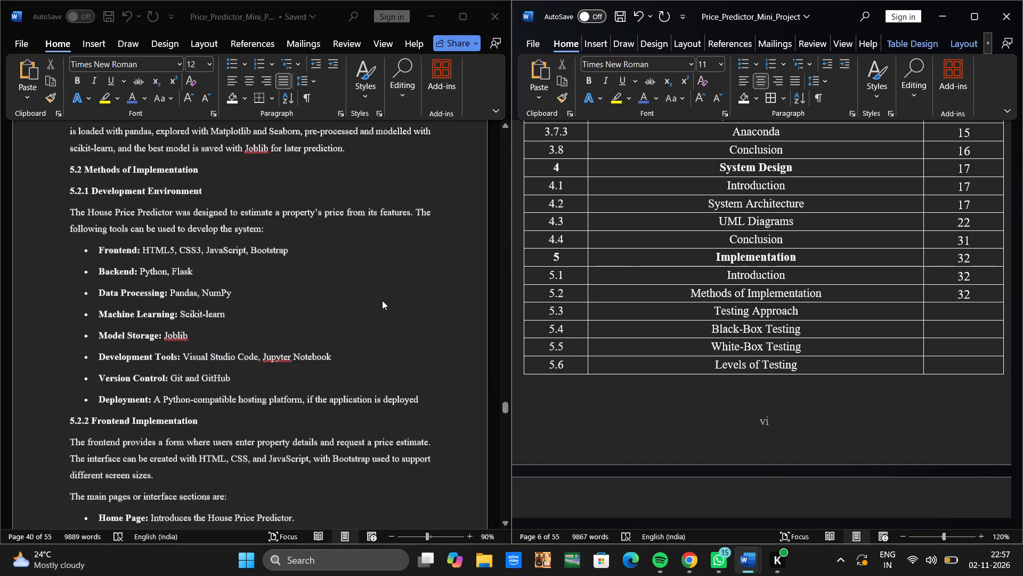
scroll(382, 300, "down", 4)
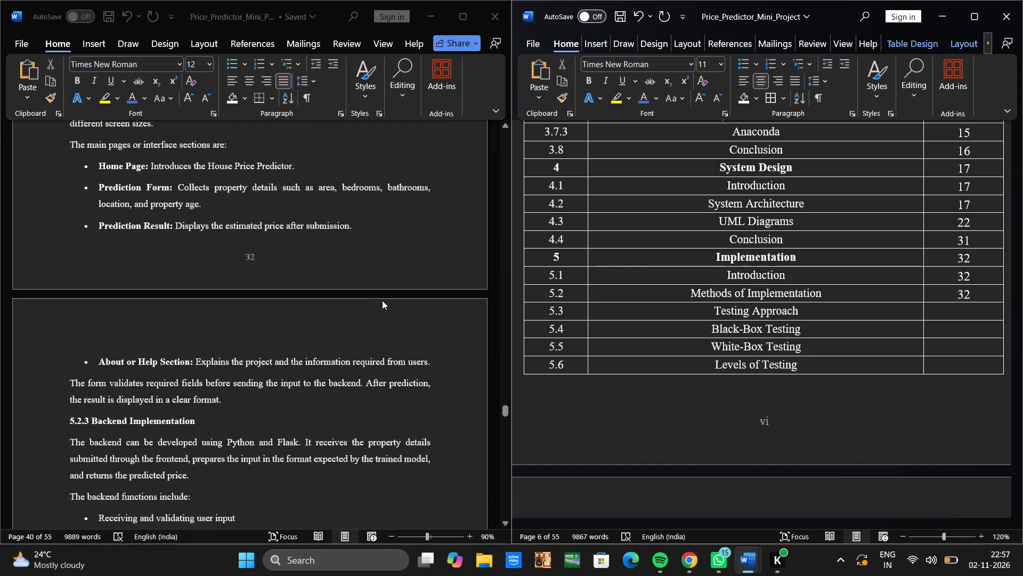
scroll(382, 300, "down", 3)
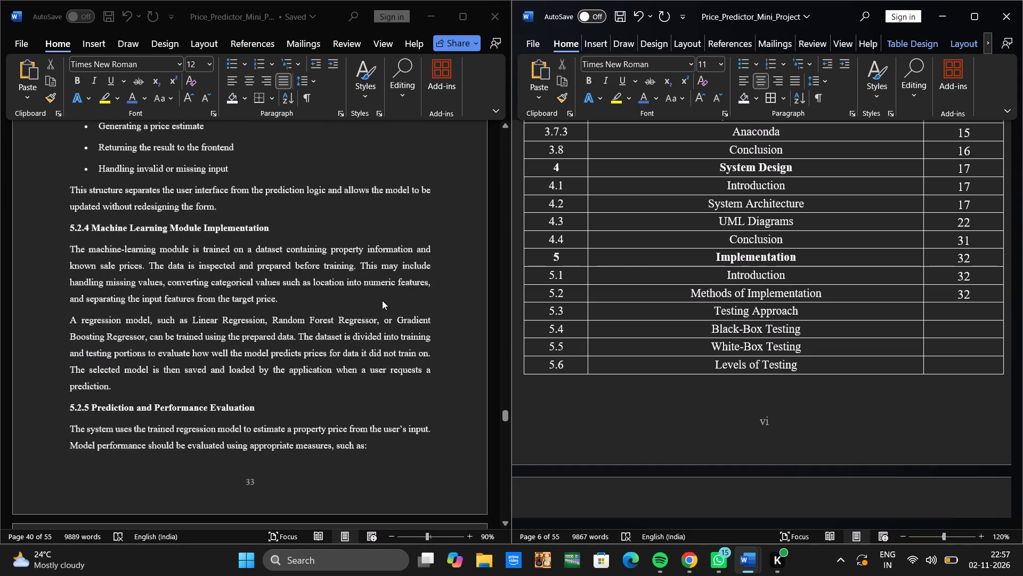
scroll(382, 300, "down", 4)
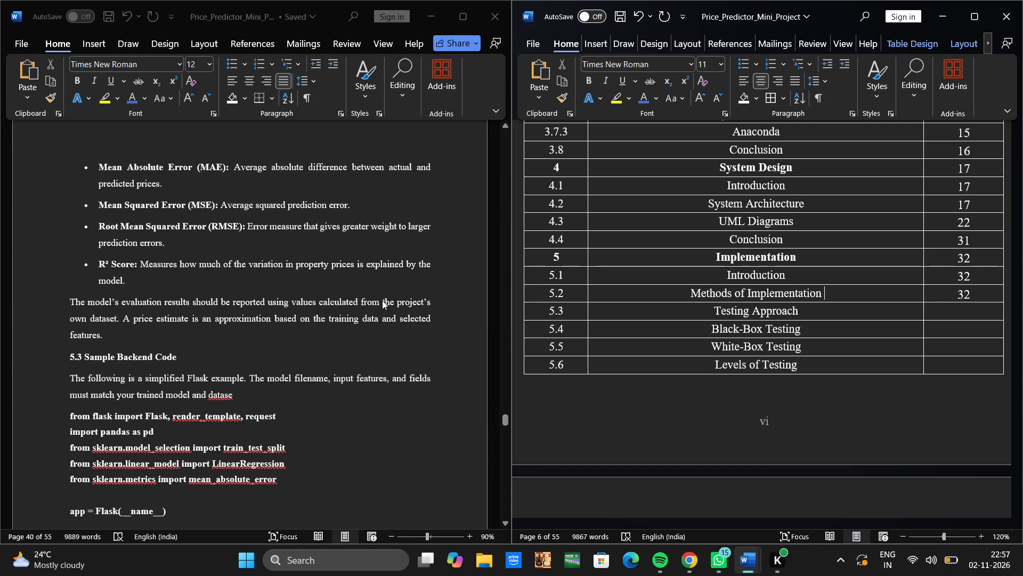
scroll(382, 300, "down", 2)
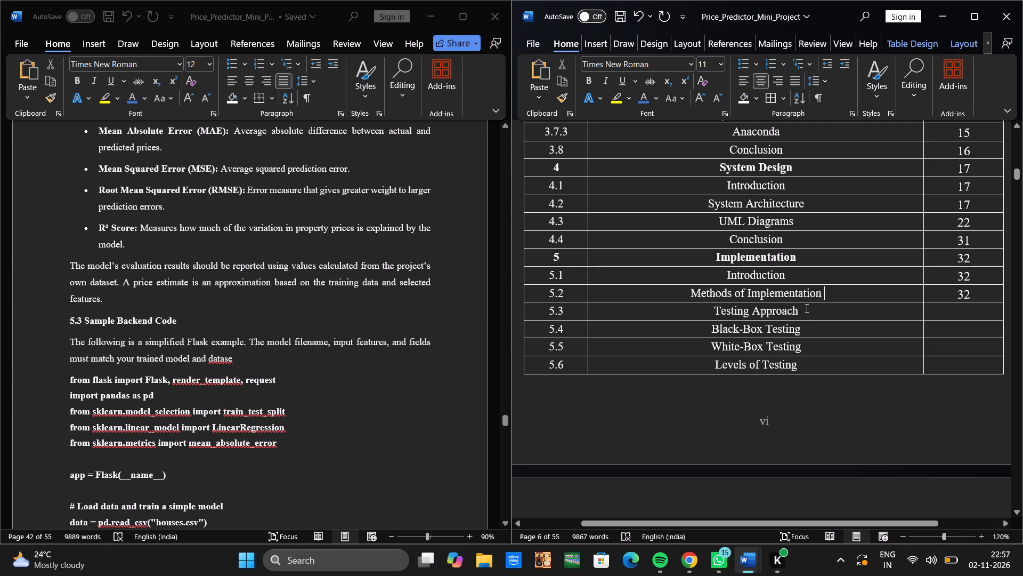
left_click(804, 311)
key("BackSpace")
key("BackSpace")
key("BackSpace")
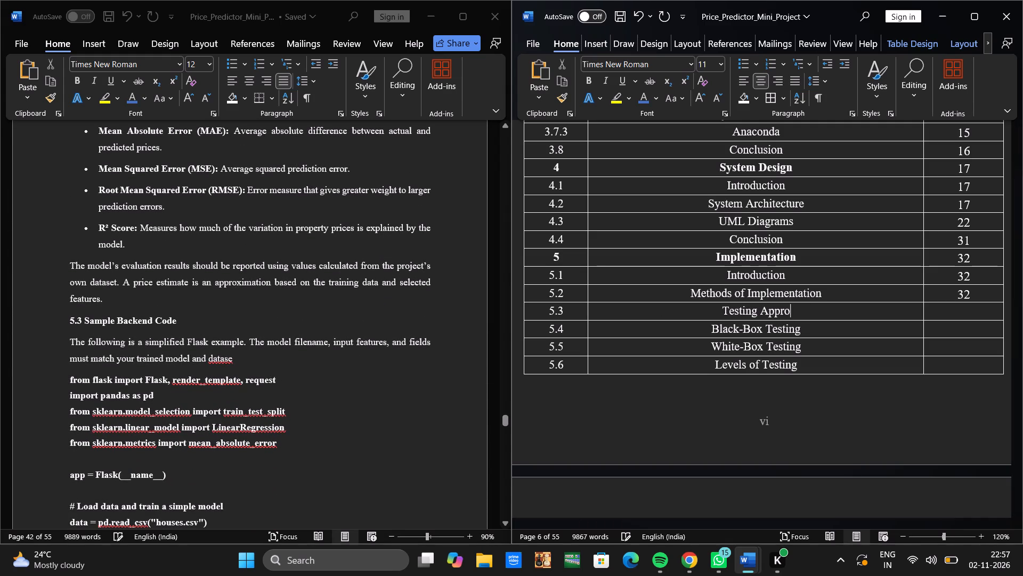
key("BackSpace")
key("BackSpace")
key("BackSpace")
key("BackSpace")
key("BackSpace")
key("BackSpace")
key("BackSpace")
key("BackSpace")
key("BackSpace")
key("BackSpace")
key("BackSpace")
key("BackSpace")
key("BackSpace")
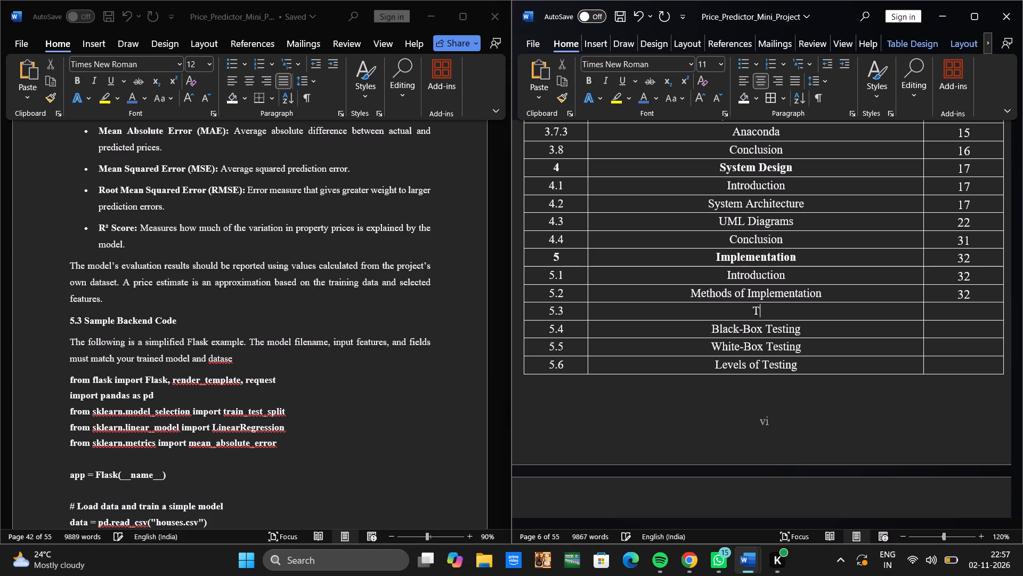
type("Sample")
key("space")
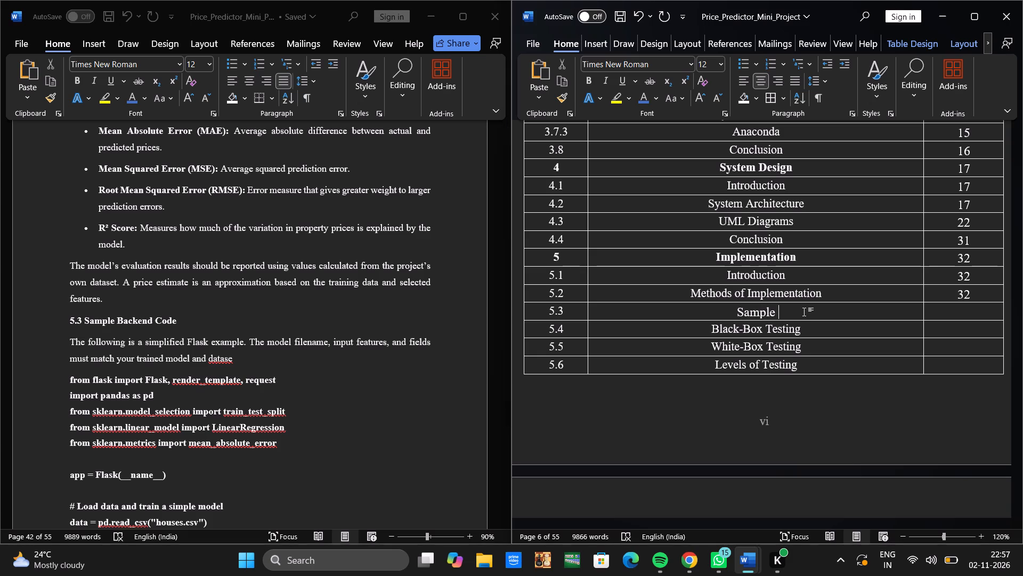
key("shift+b")
type("ackend code")
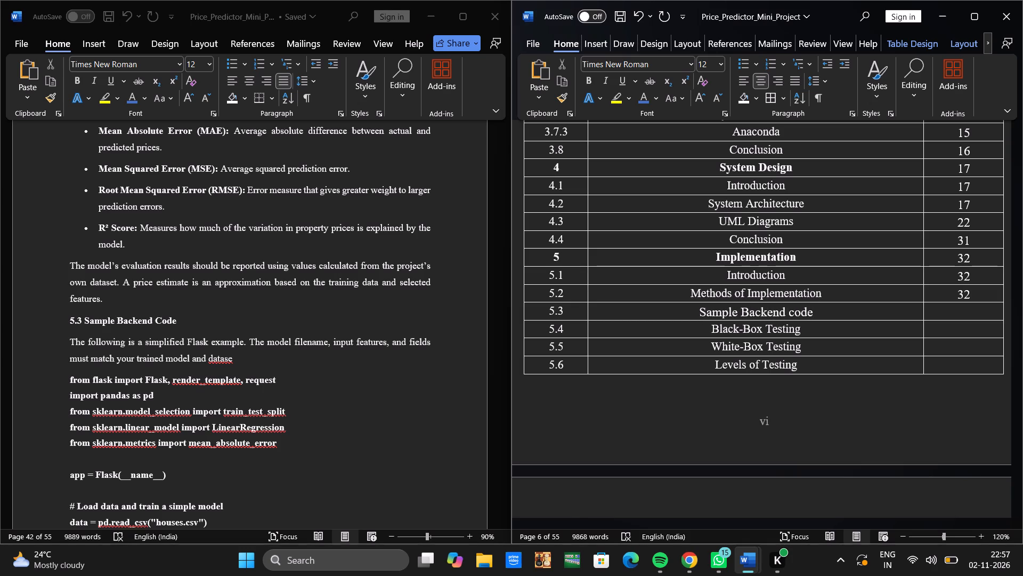
Check the page of section 5.3 in the report and enter 34 as its page number in the contents.
scroll(459, 356, "down", 2)
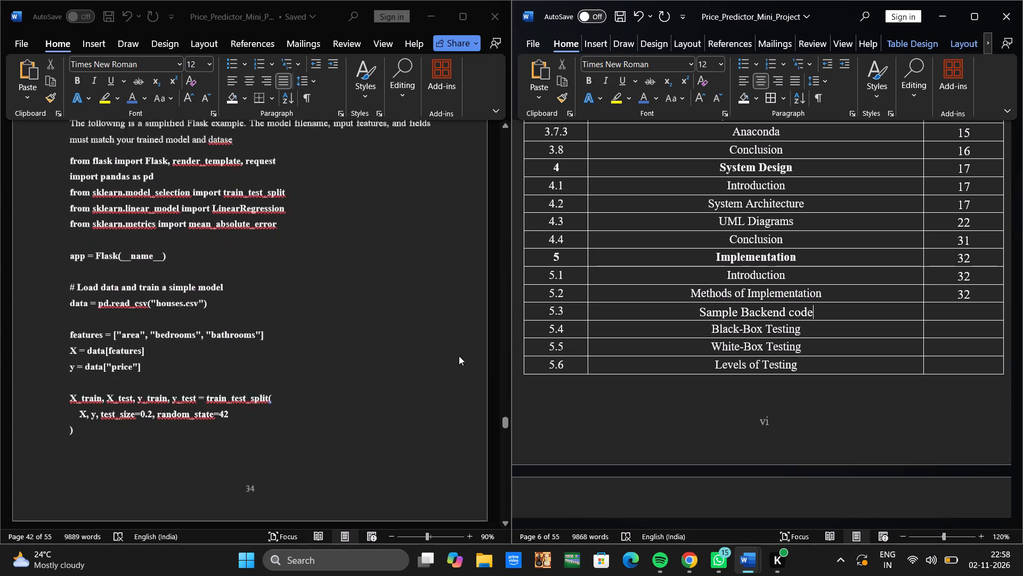
scroll(459, 356, "down", 1)
scroll(459, 356, "up", 3)
scroll(459, 356, "right", 1)
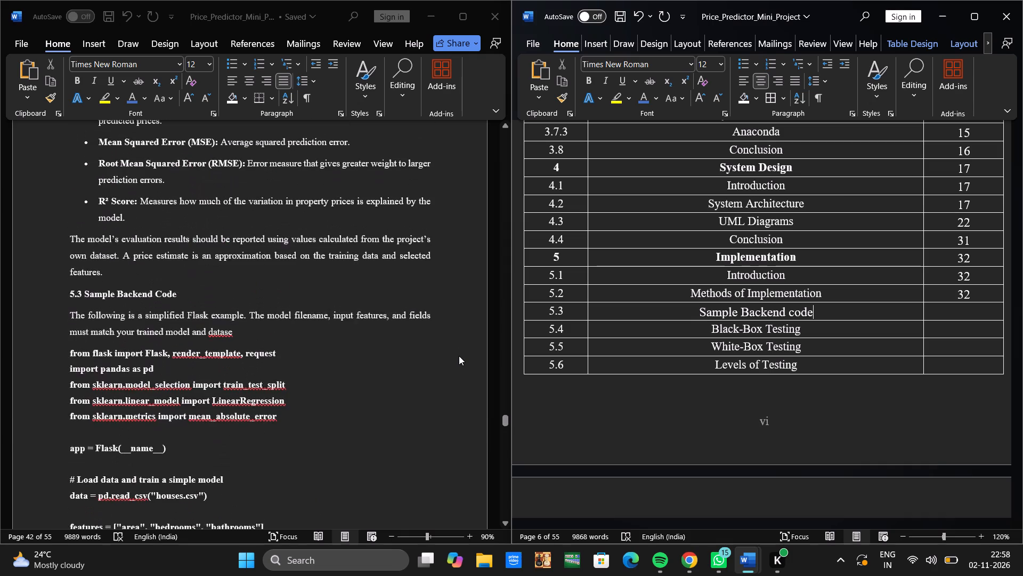
scroll(459, 356, "right", 1)
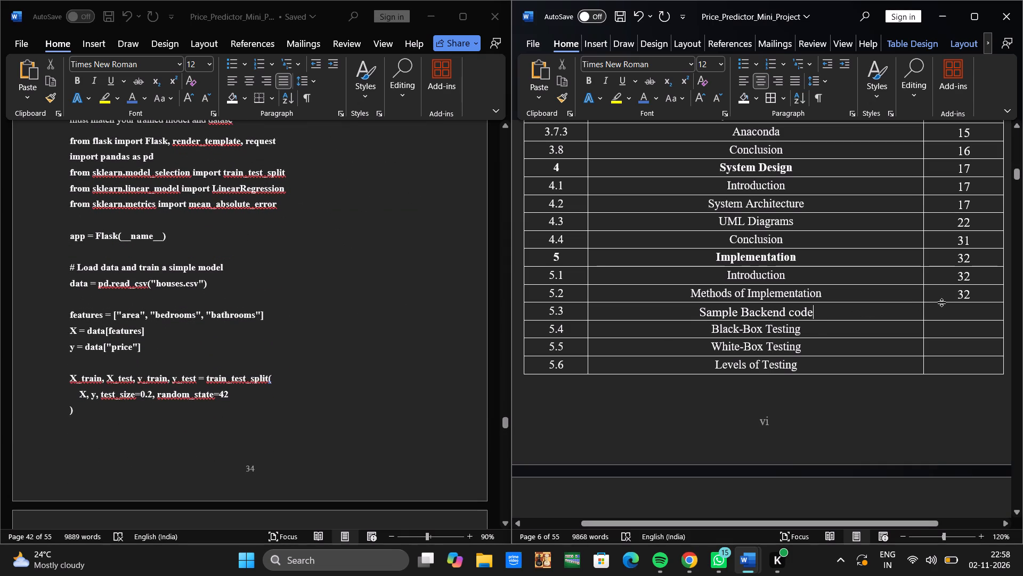
left_click(956, 309)
type("34")
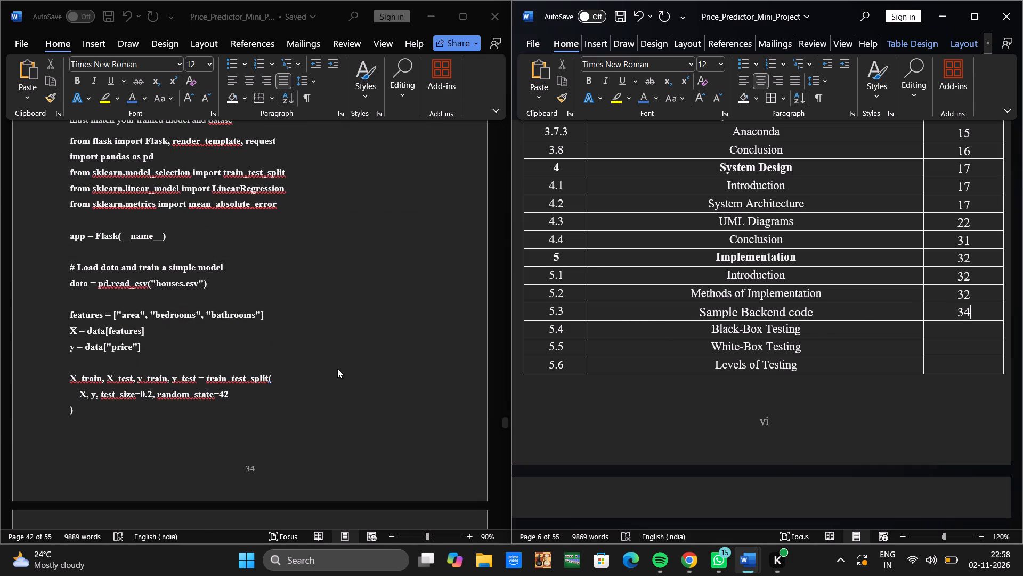
Find the 5.4 Types of Testing Performed heading in the report and set its font size to 14.
scroll(337, 369, "down", 4)
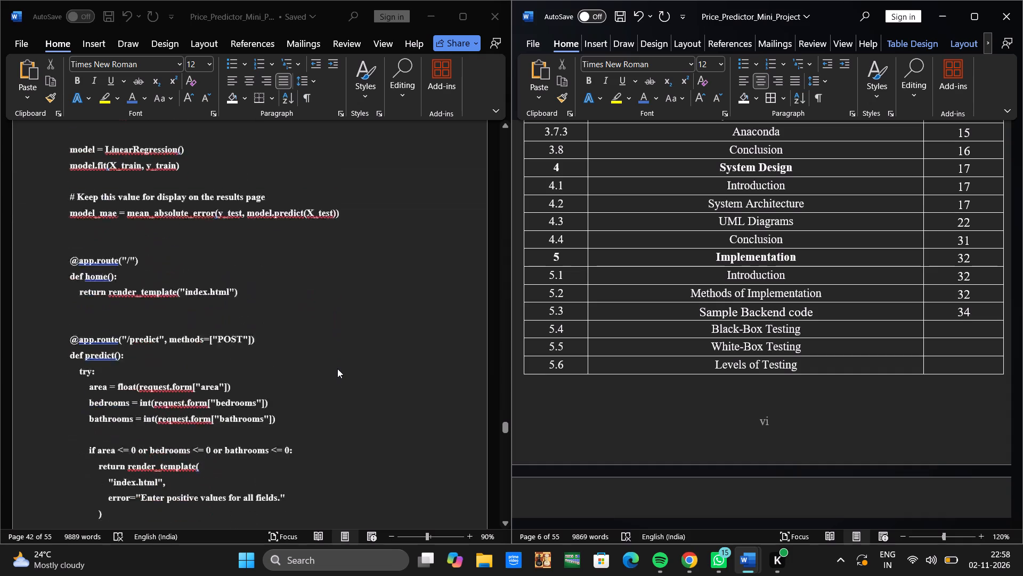
scroll(337, 369, "down", 5)
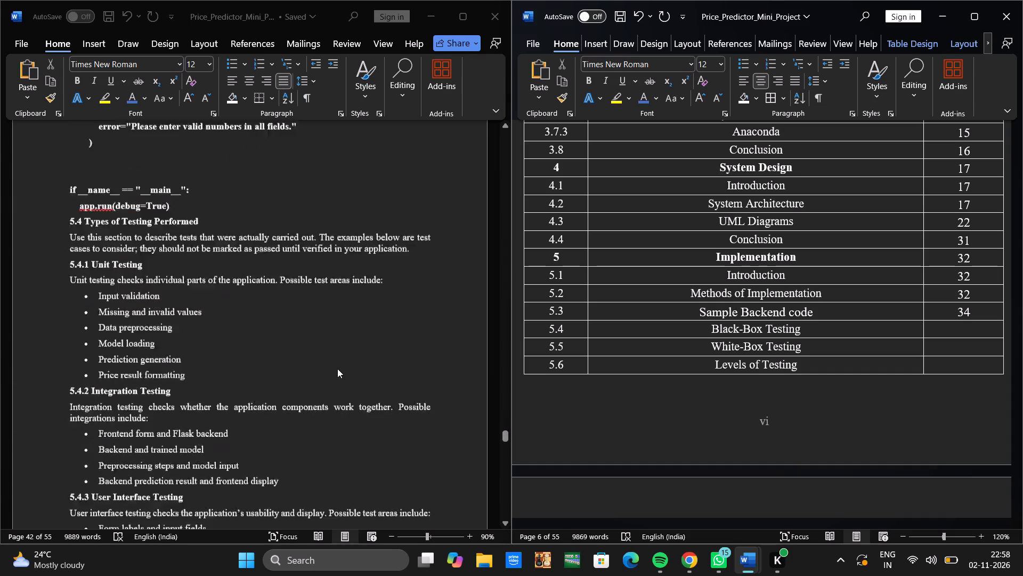
scroll(337, 369, "down", 3)
scroll(337, 369, "up", 1)
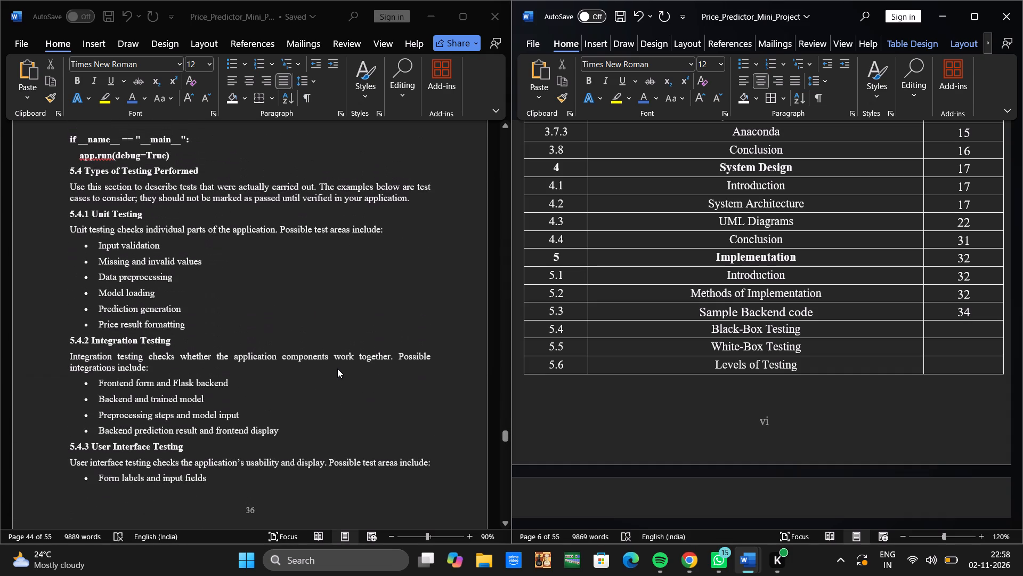
scroll(337, 369, "up", 1)
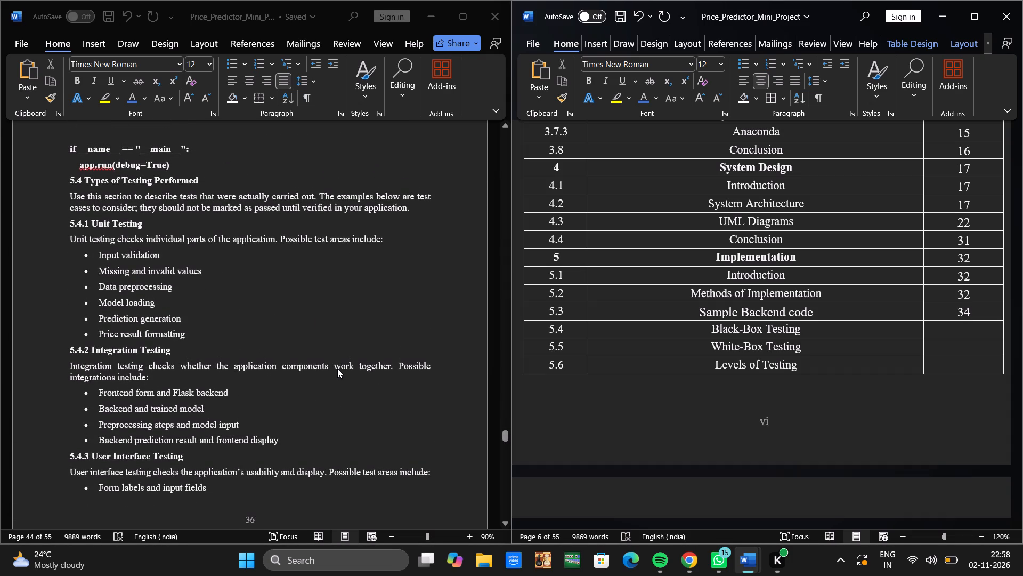
scroll(337, 369, "up", 3)
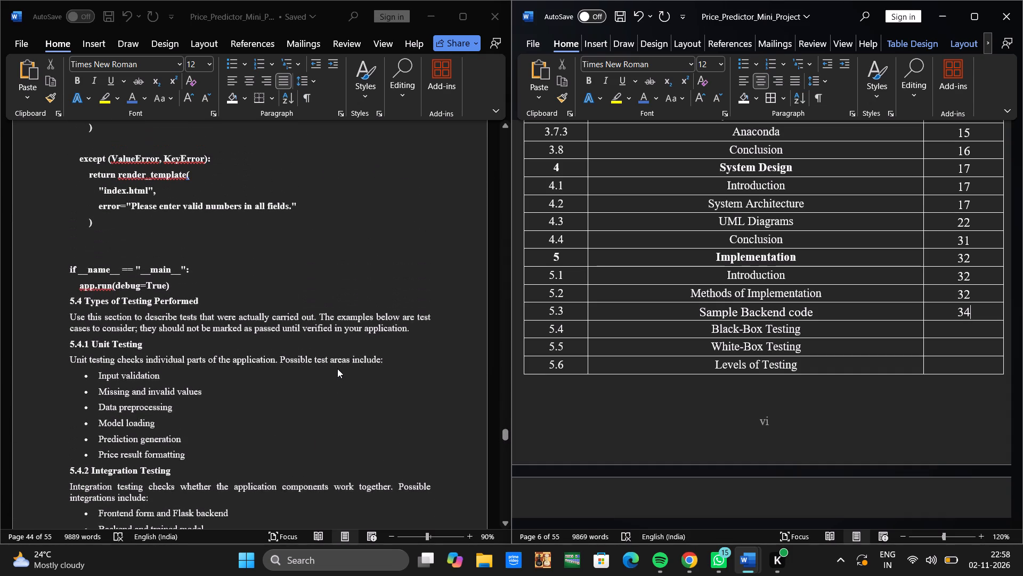
scroll(337, 369, "up", 1)
left_click(199, 313)
left_click_drag(199, 313, 67, 314)
left_click(67, 314)
left_click_drag(67, 314, 84, 316)
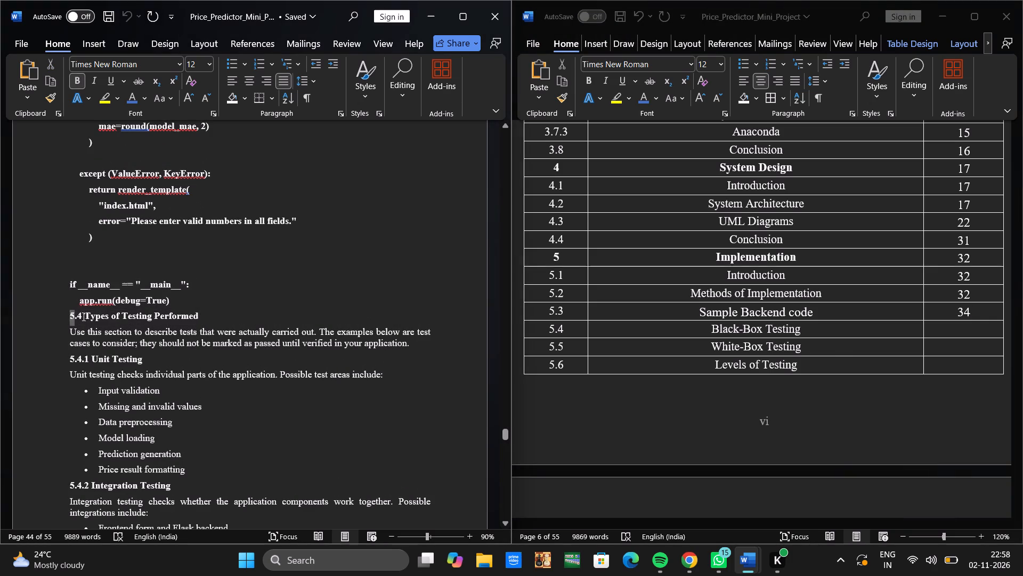
left_click_drag(84, 316, 201, 322)
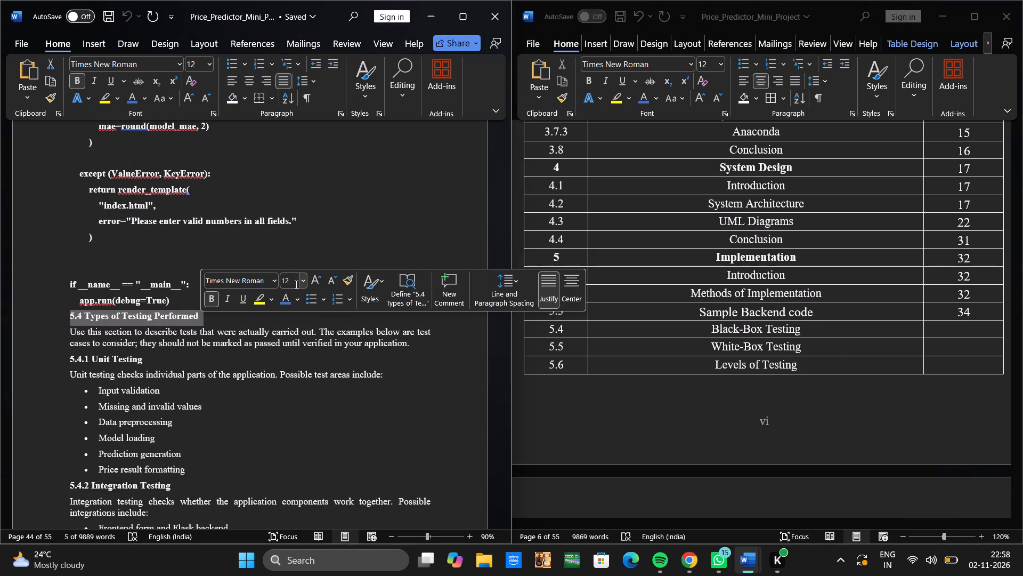
left_click(301, 284)
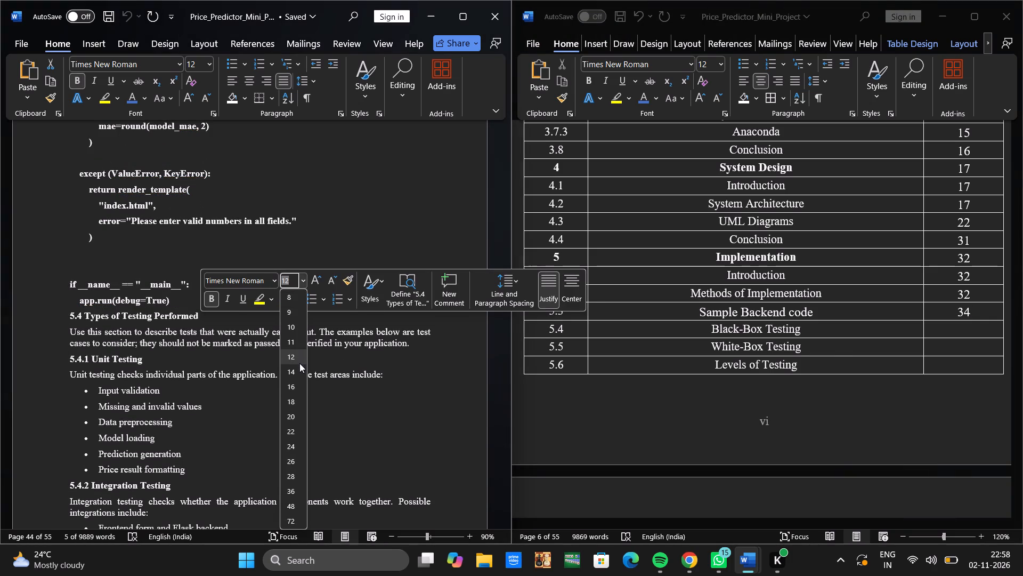
left_click(301, 366)
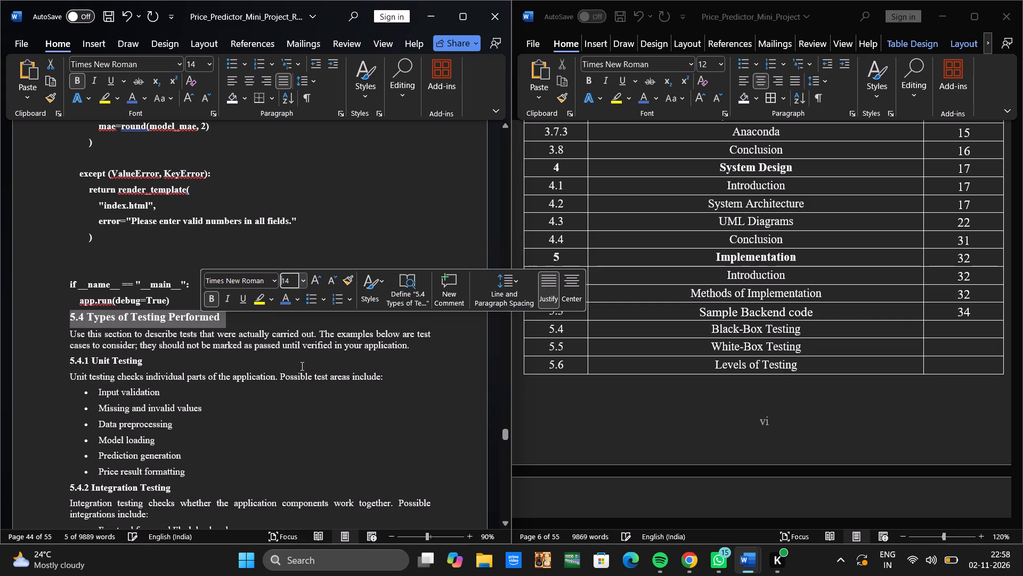
Set the font size of the report's 5.3 Sample Backend Code heading to 14.
scroll(319, 202, "up", 2)
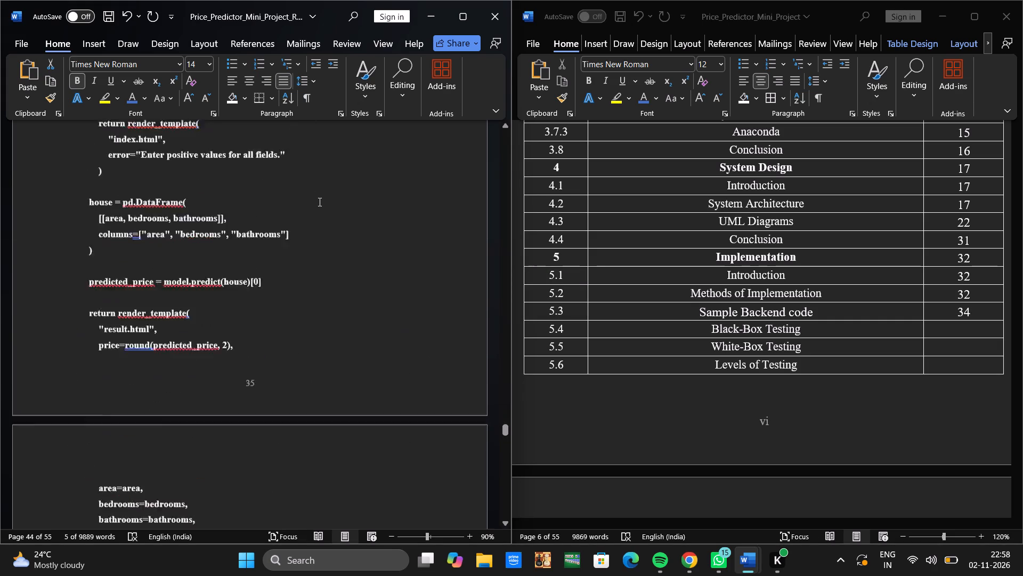
scroll(319, 202, "up", 6)
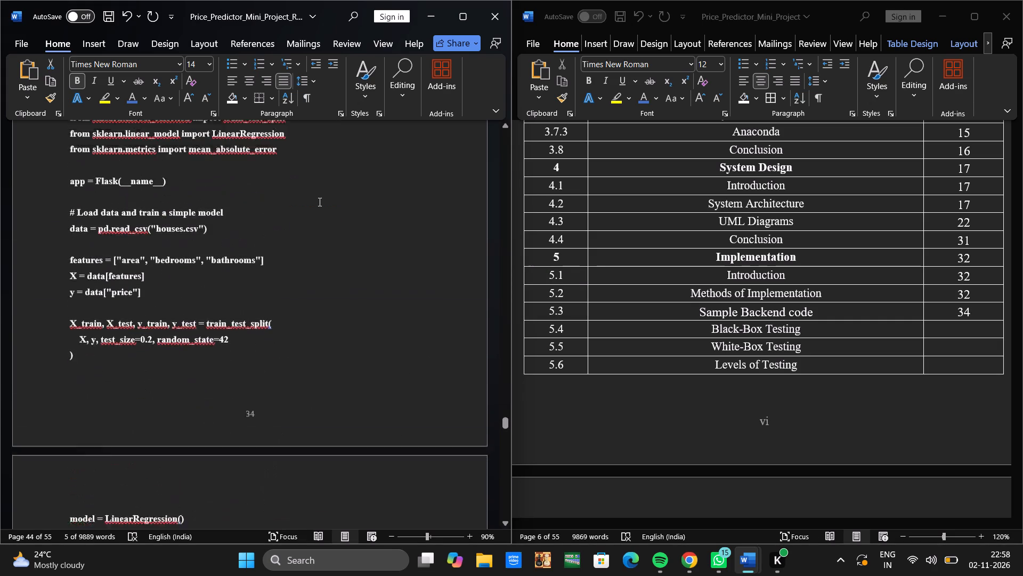
scroll(319, 202, "up", 3)
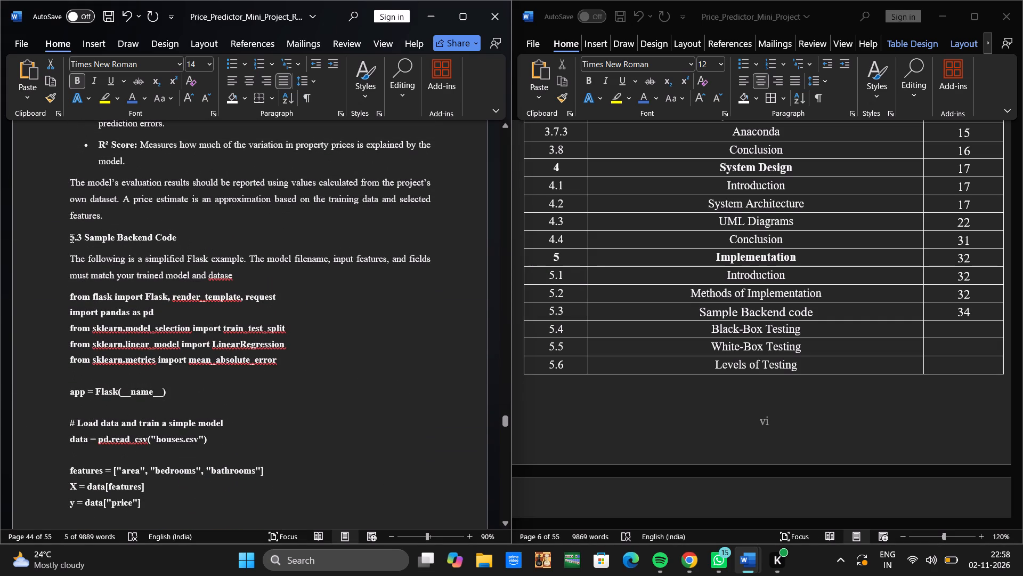
left_click_drag(70, 238, 172, 237)
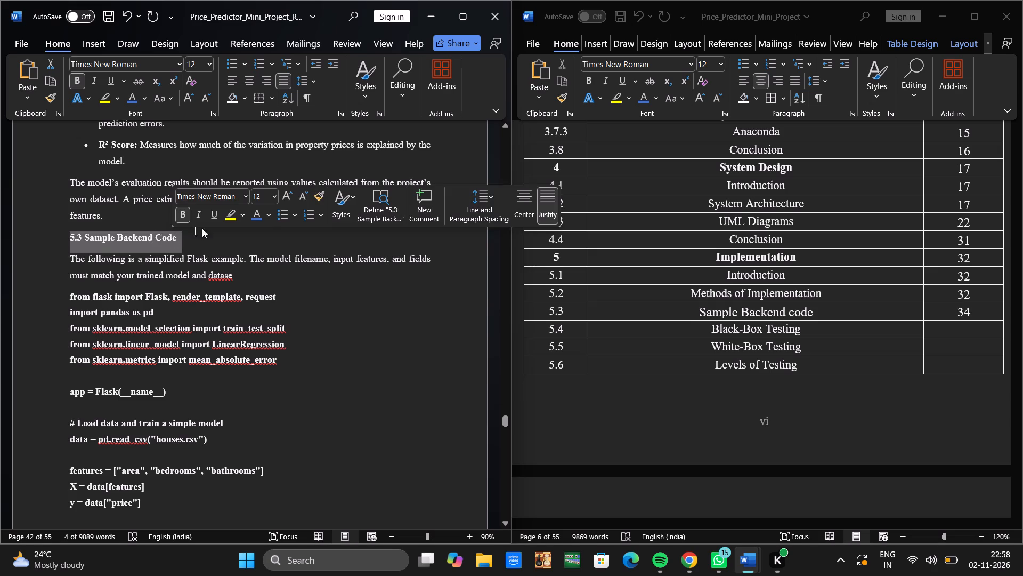
left_click(272, 197)
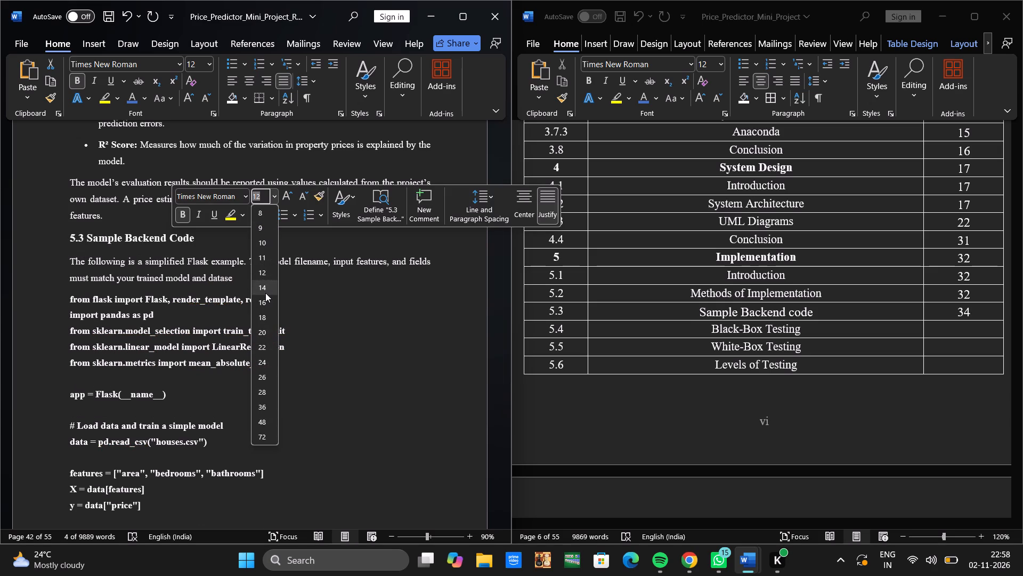
left_click(265, 293)
Go back to the start of Chapter 5 in the report and check the font size of the 5.1 Introduction heading.
scroll(265, 293, "up", 3)
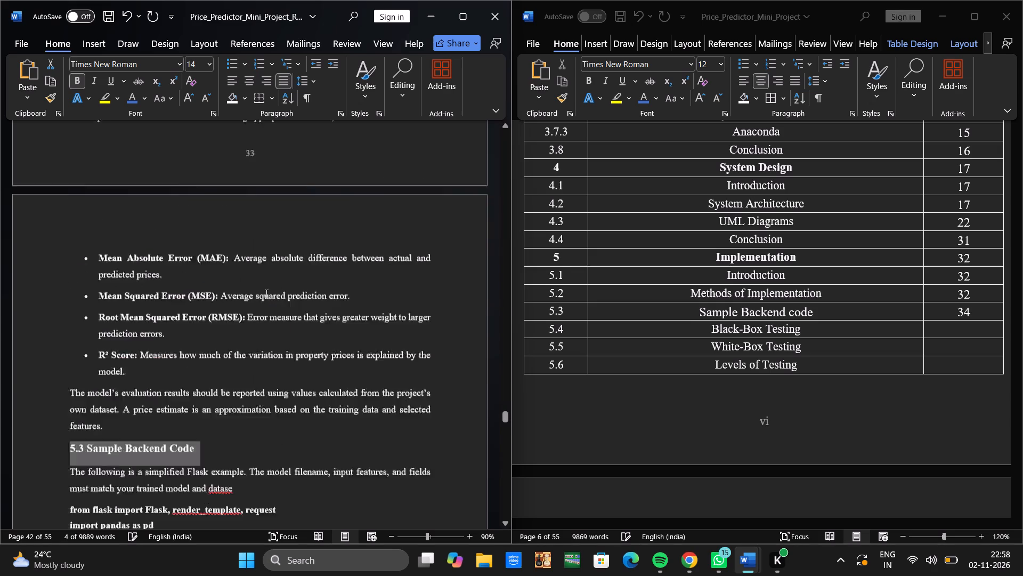
scroll(265, 293, "up", 3)
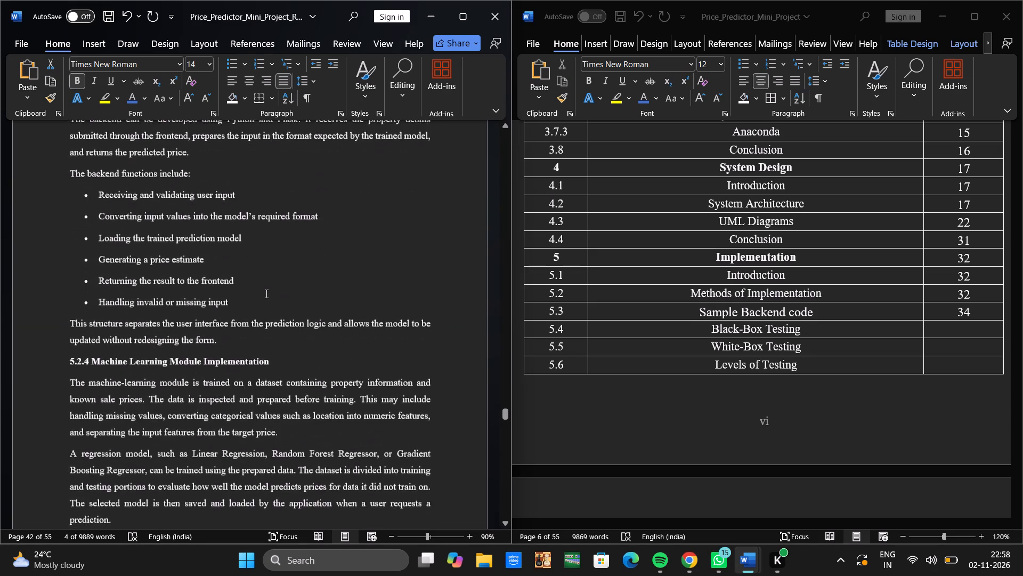
scroll(265, 293, "up", 4)
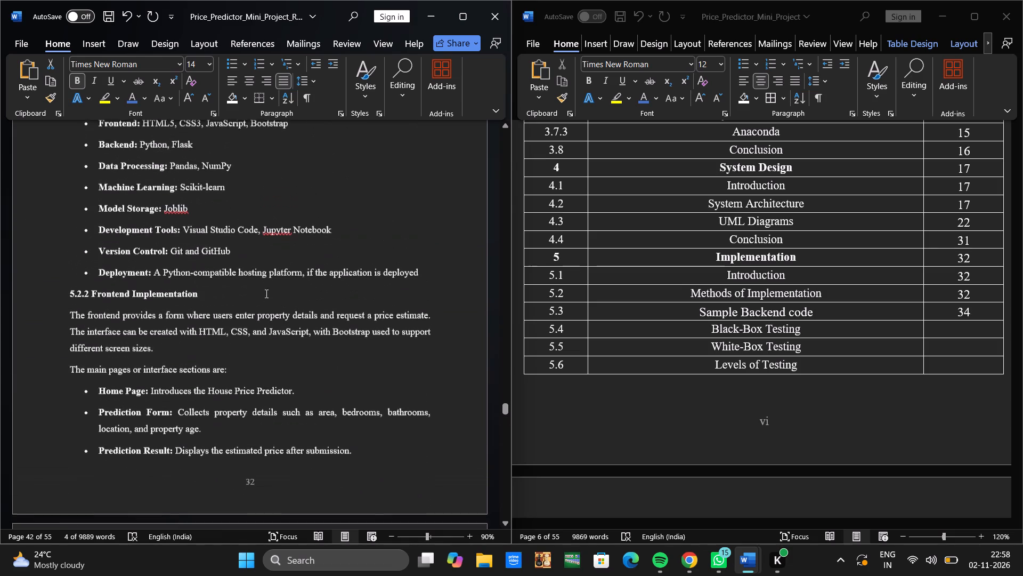
scroll(265, 293, "up", 2)
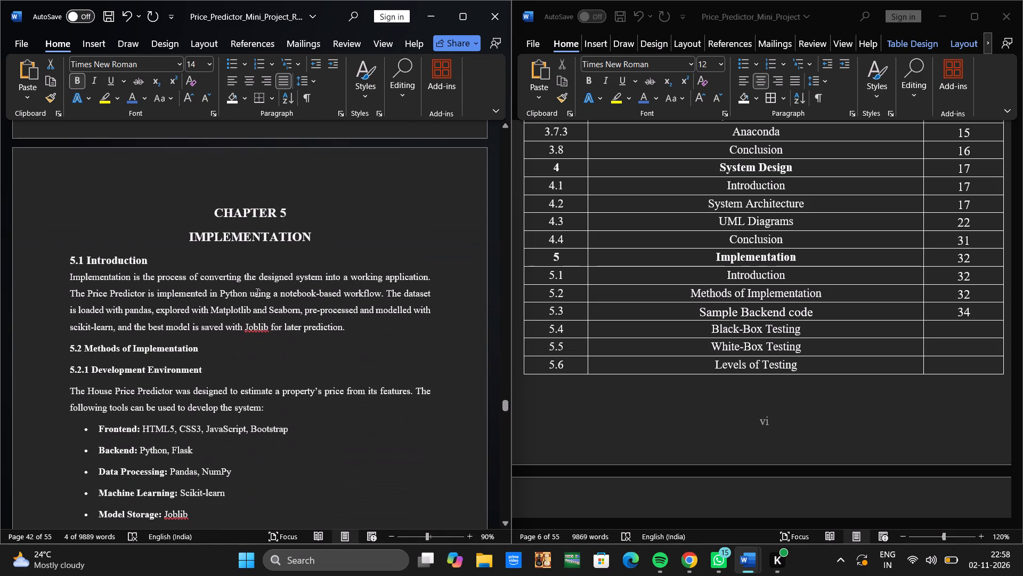
left_click(155, 261)
left_click_drag(155, 261, 79, 252)
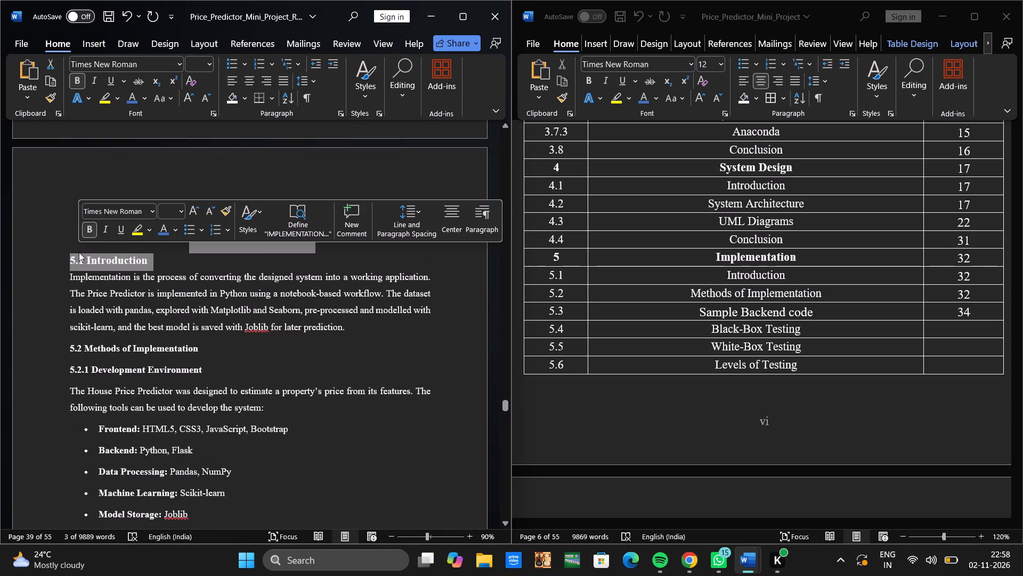
left_click(79, 252)
left_click(79, 252)
left_click_drag(79, 252, 157, 253)
left_click(157, 253)
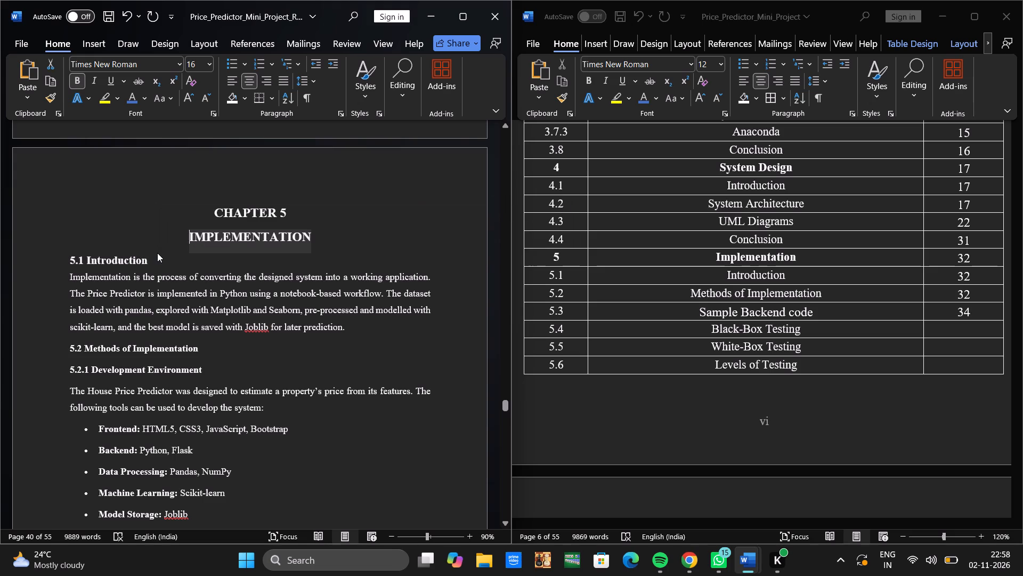
left_click(157, 253)
left_click(148, 265)
left_click_drag(148, 265, 40, 266)
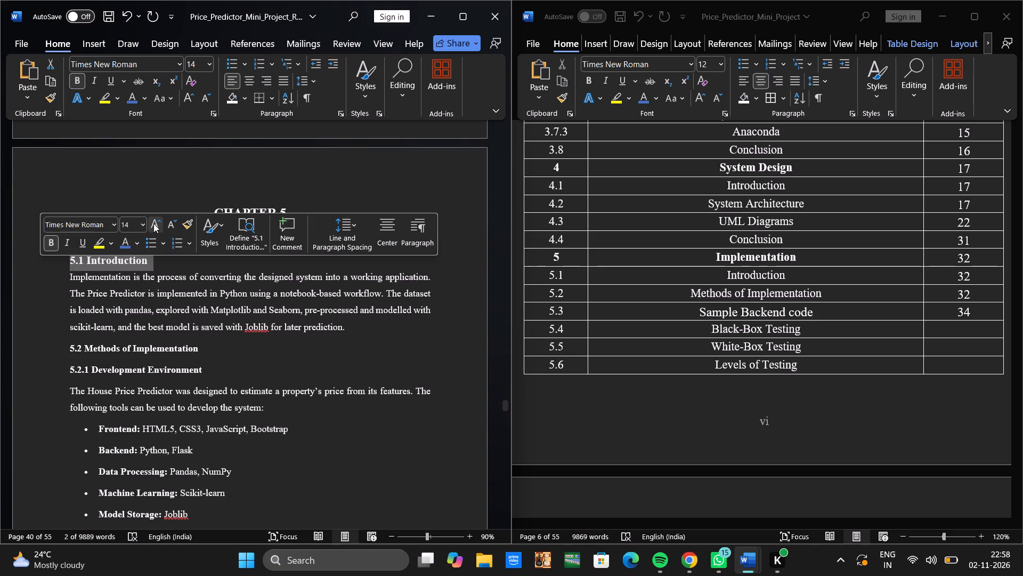
Set the font size of the report's 5.2 Methods of Implementation heading to 14.
left_click(70, 345)
left_click_drag(70, 345, 193, 349)
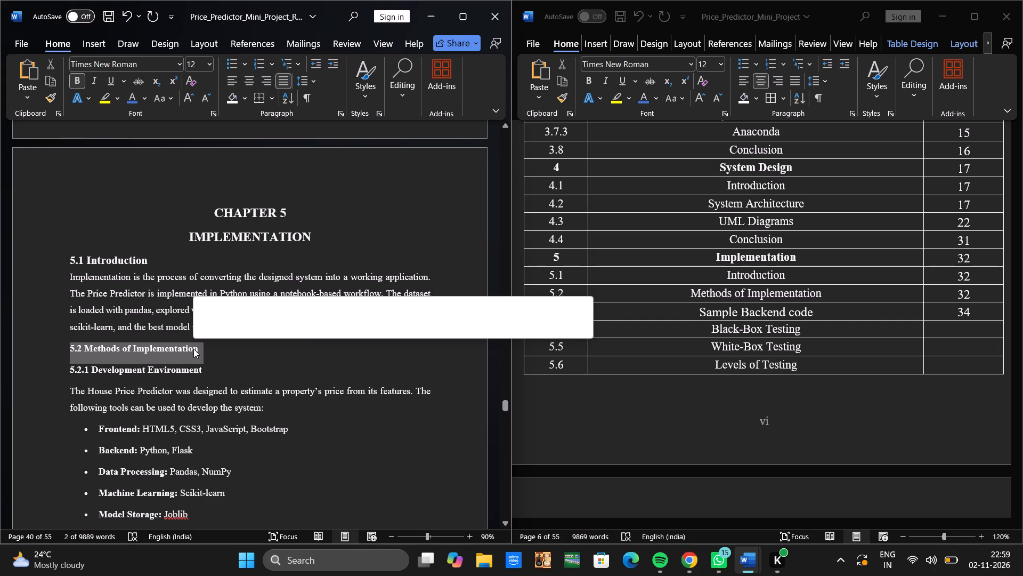
left_click(293, 309)
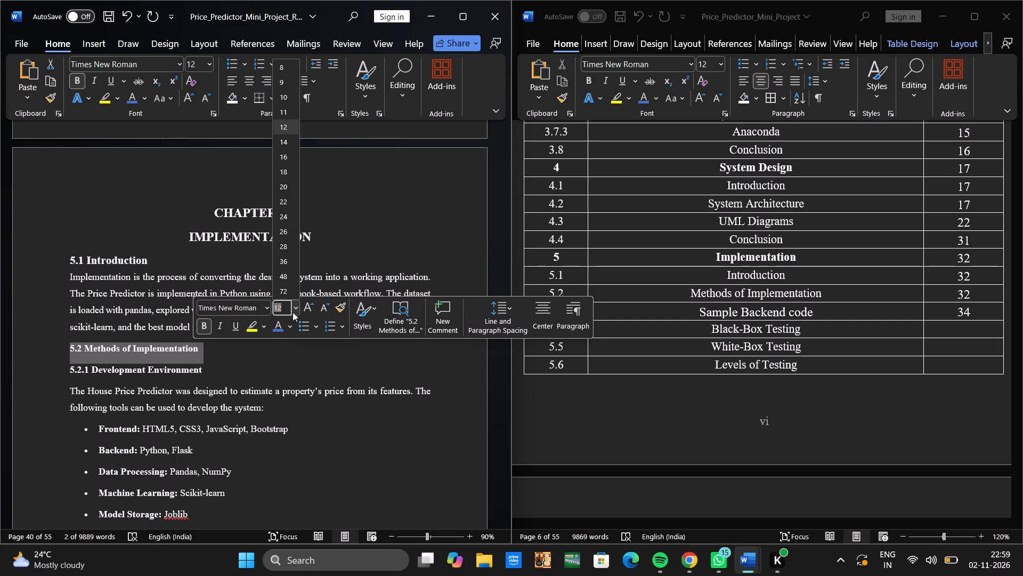
left_click(287, 139)
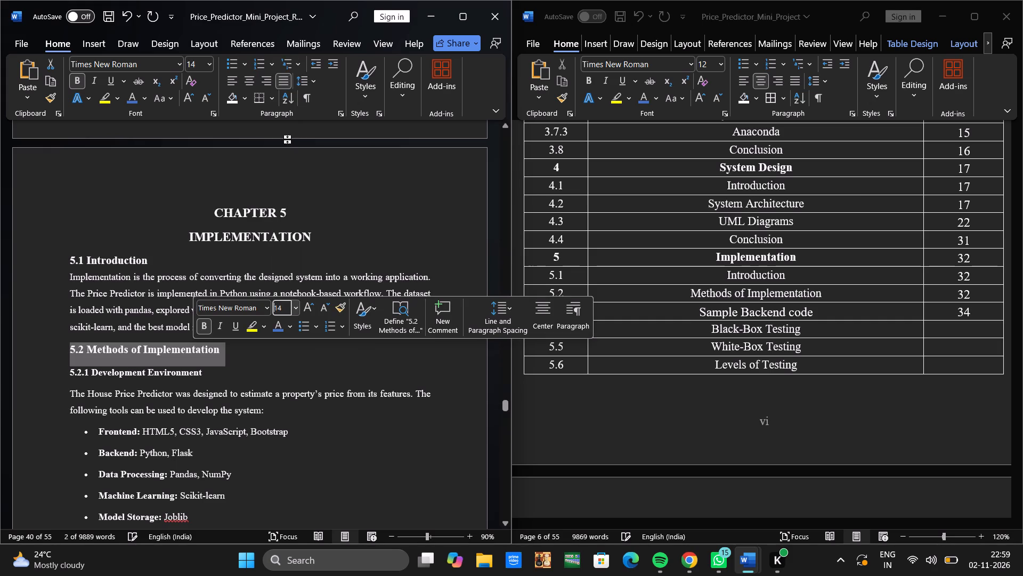
Find section 5.4 in the report and replace the 5.4 contents title with Types of testing performed.
scroll(94, 403, "down", 3)
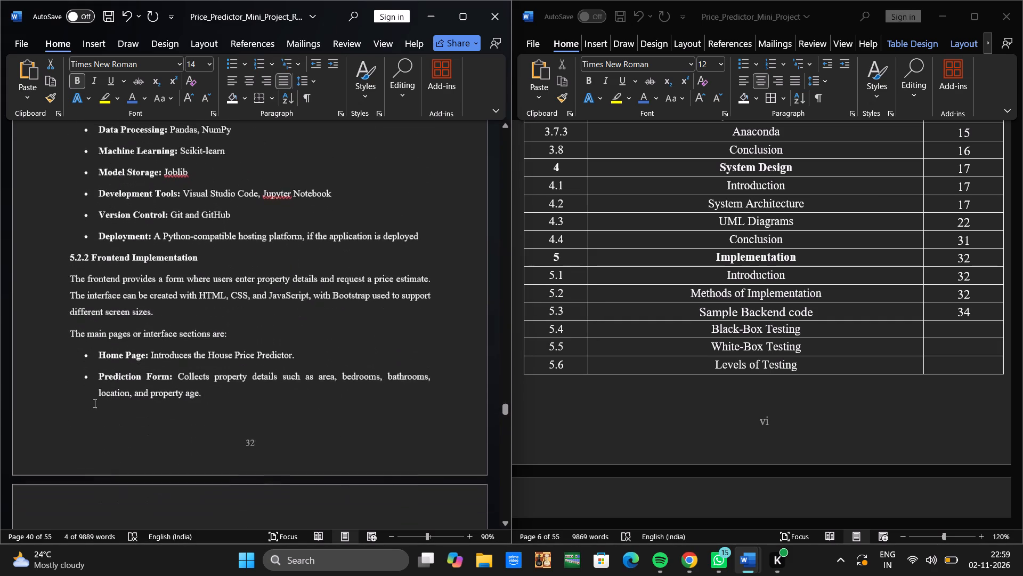
scroll(94, 403, "down", 5)
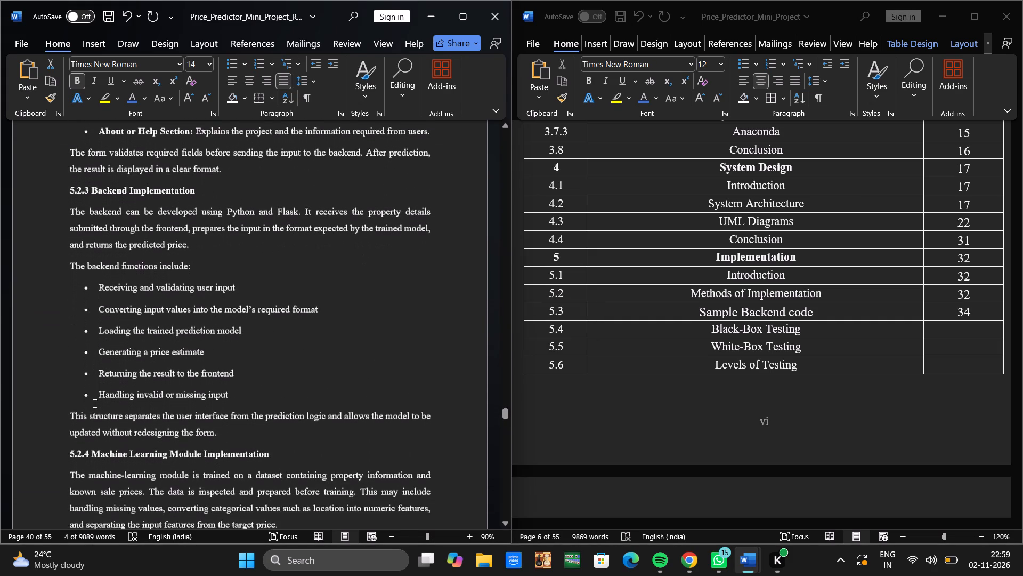
scroll(94, 403, "down", 4)
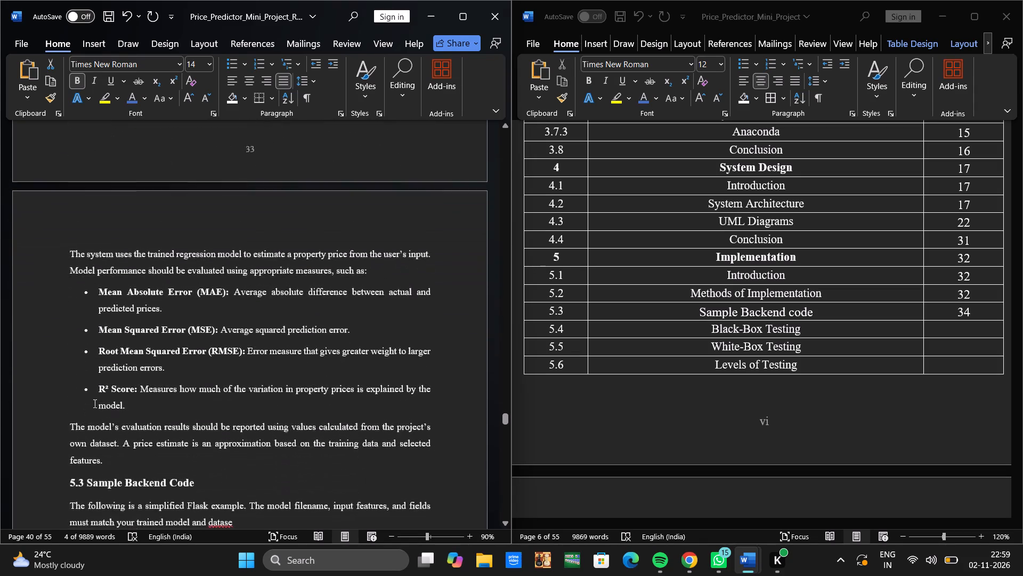
scroll(94, 403, "down", 2)
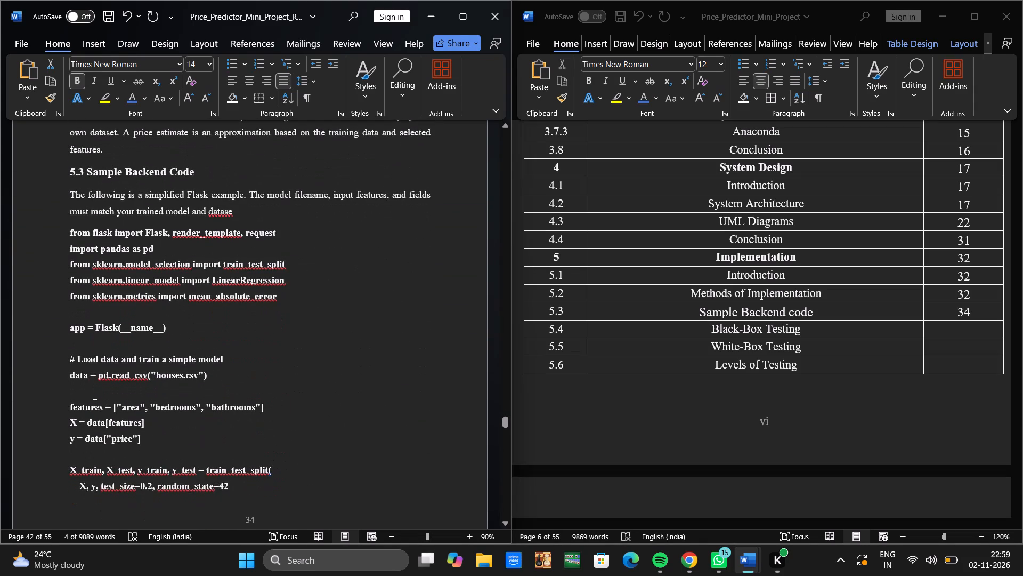
scroll(94, 403, "down", 3)
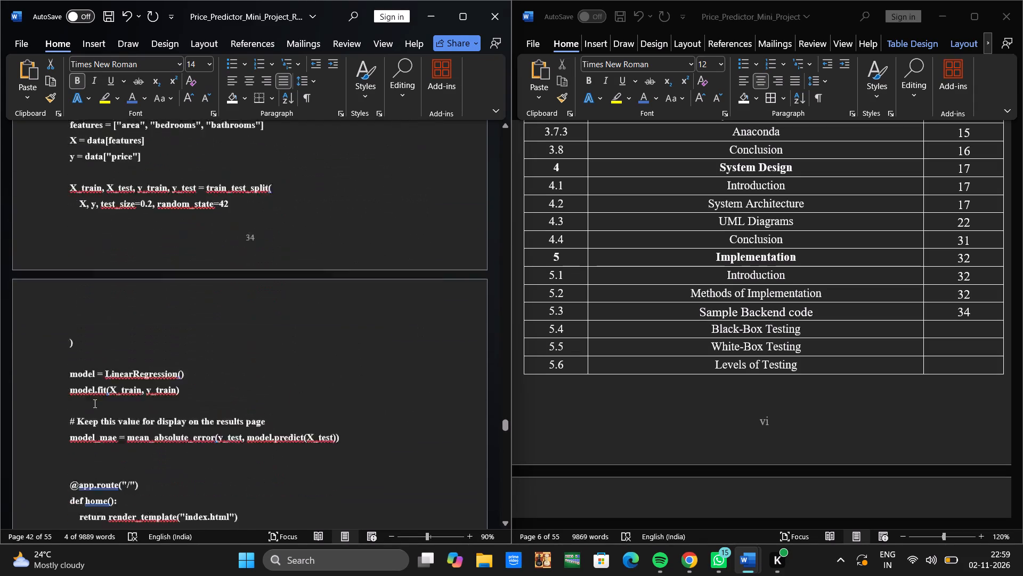
scroll(94, 403, "down", 8)
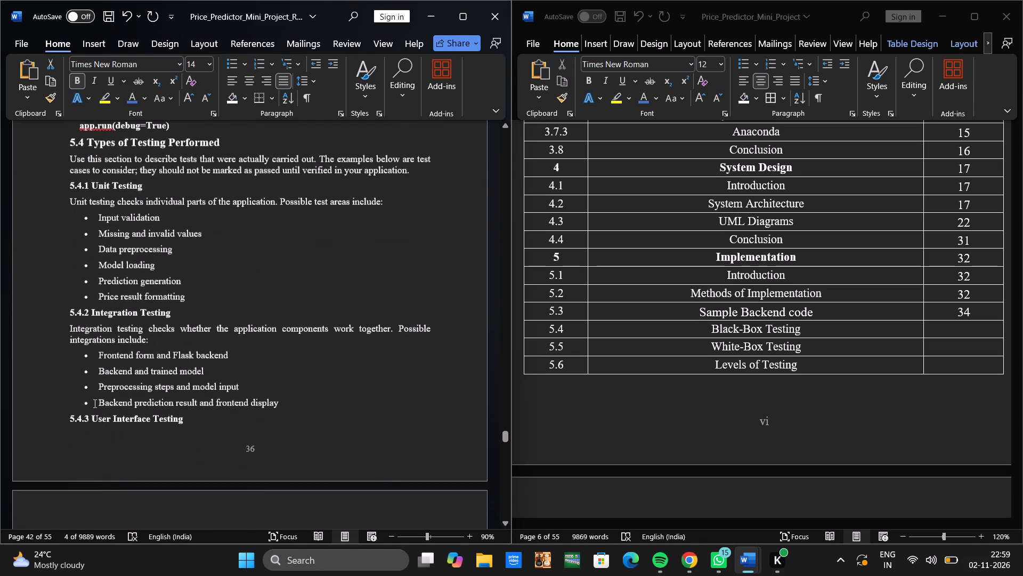
scroll(94, 403, "up", 2)
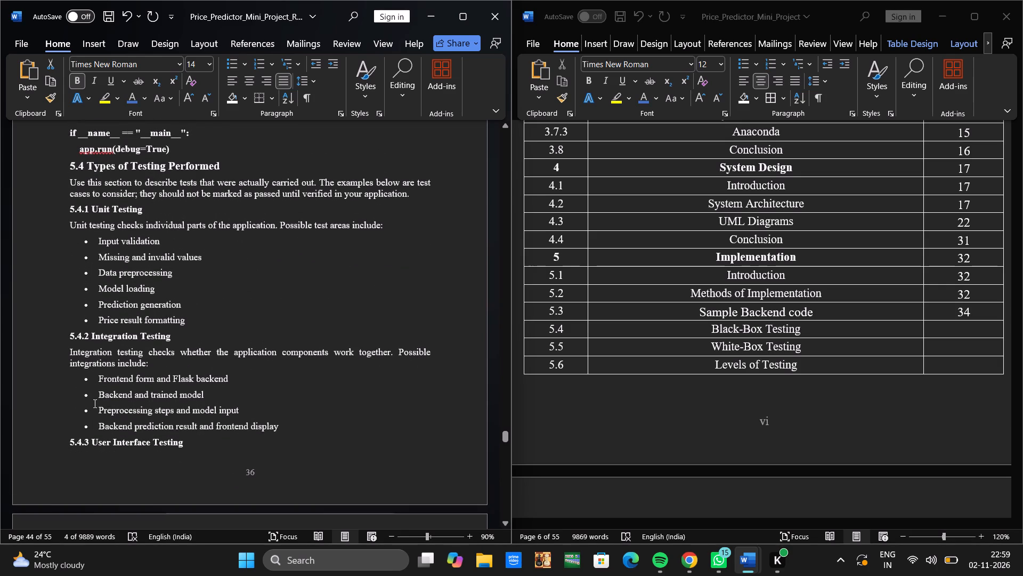
left_click(801, 324)
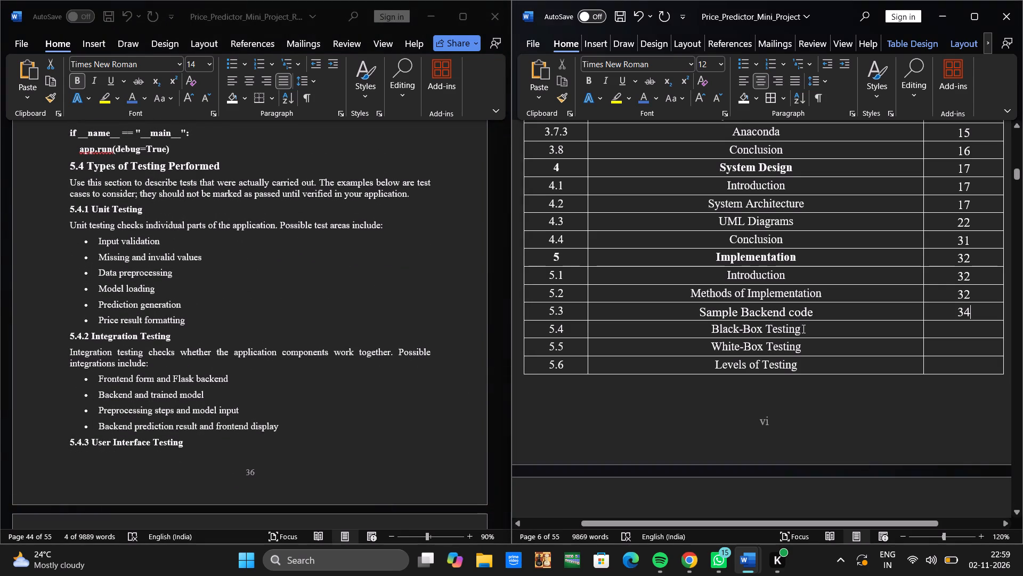
left_click(802, 331)
key("BackSpace")
key("BackSpace")
key("BackSpace")
key("BackSpace")
key("BackSpace")
key("BackSpace")
key("BackSpace")
key("BackSpace")
key("BackSpace")
key("BackSpace")
key("BackSpace")
key("BackSpace")
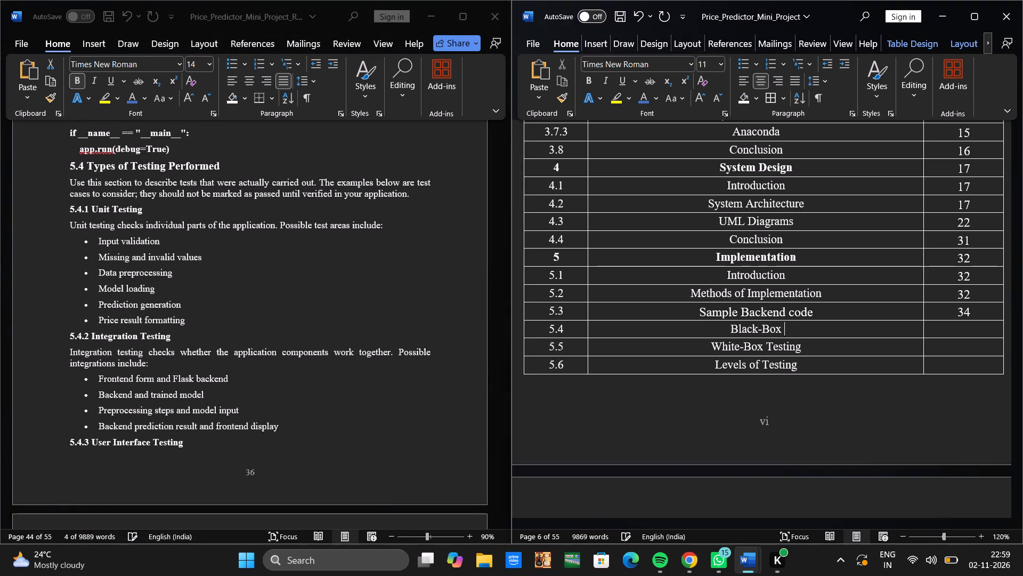
key("BackSpace")
key("BackSpace")
key("BackSpace")
key("BackSpace")
key("BackSpace")
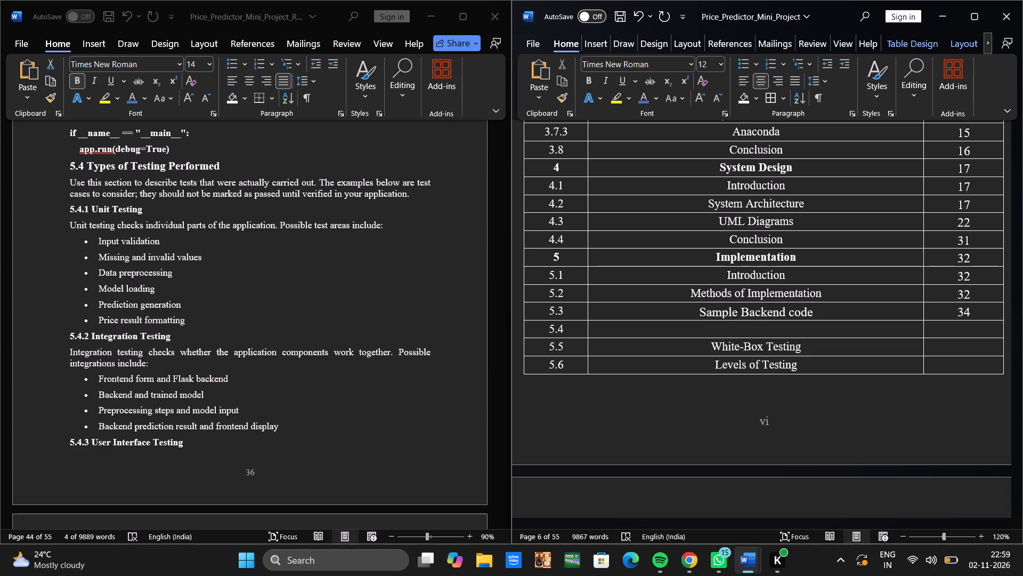
key("shift+t")
type("ypes of testing perdd")
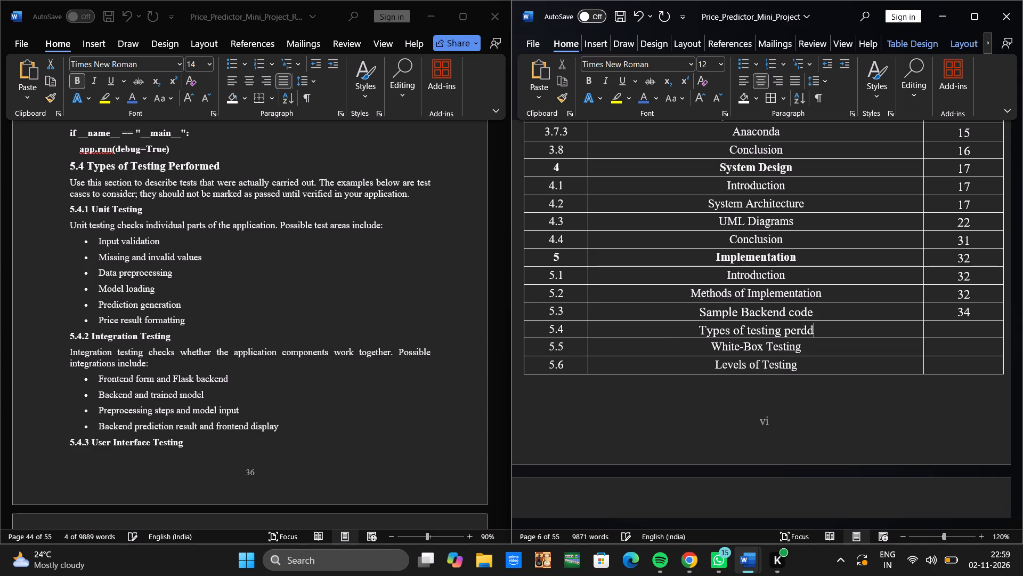
key("BackSpace")
type("formed")
key("Left")
key("Left")
key("Left")
key("Left")
key("Left")
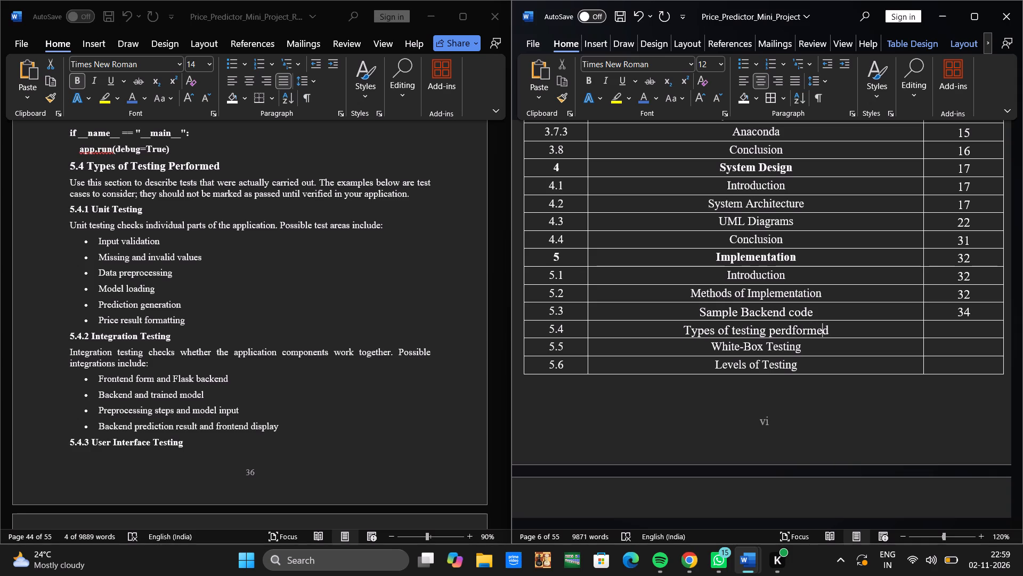
key("Left")
key("BackSpace")
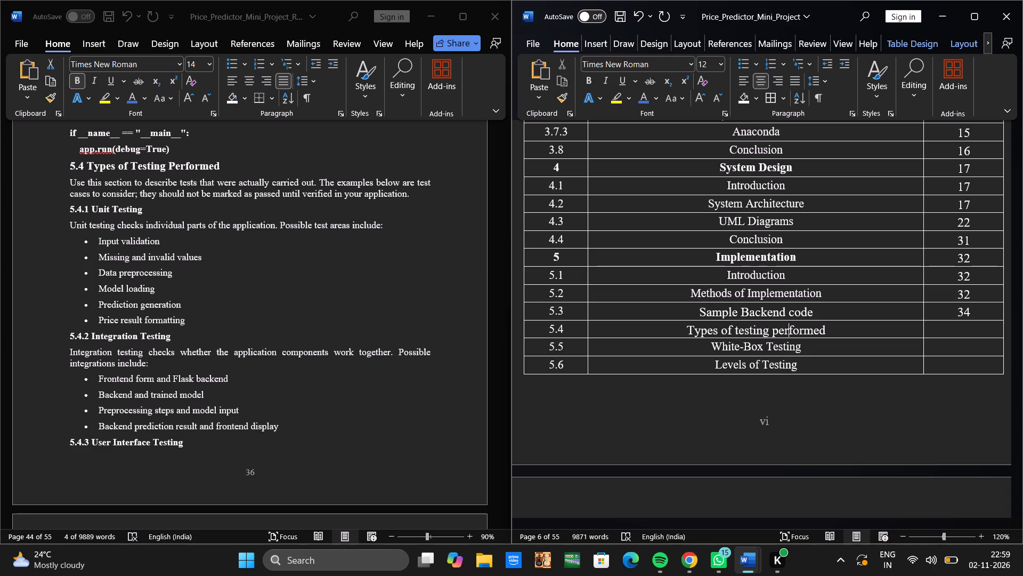
Check the page of section 5.4 in the report and enter 36 as its page number in the contents.
key("Right")
key("Right")
key("Right")
key("Right")
key("Right")
key("Right")
key("Right")
key("Right")
key("Right")
key("Right")
key("Right")
key("Right")
key("Right")
key("Right")
key("Right")
key("Right")
key("Right")
key("Right")
key("Right")
key("Right")
scroll(361, 351, "down", 1)
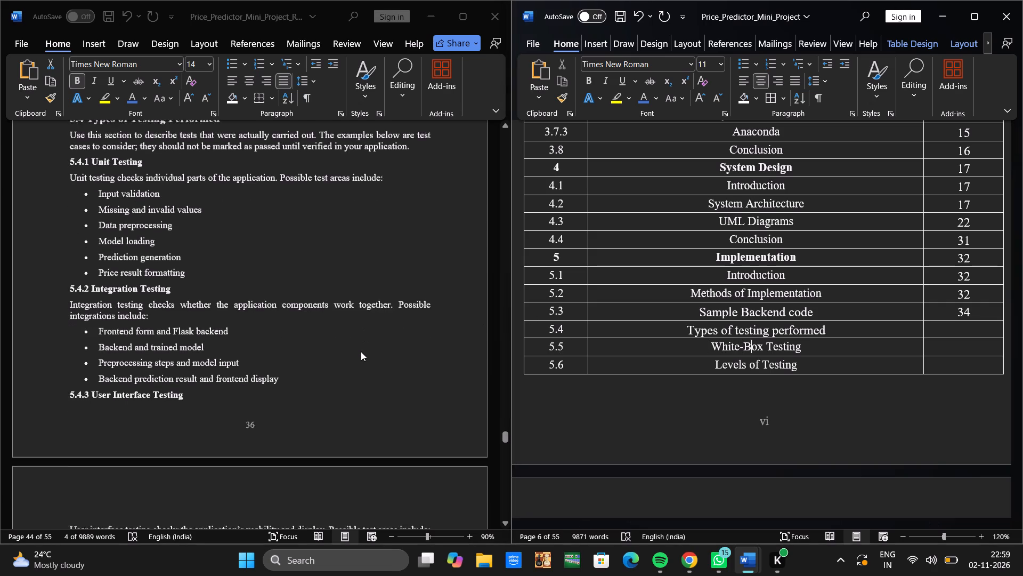
scroll(361, 351, "down", 1)
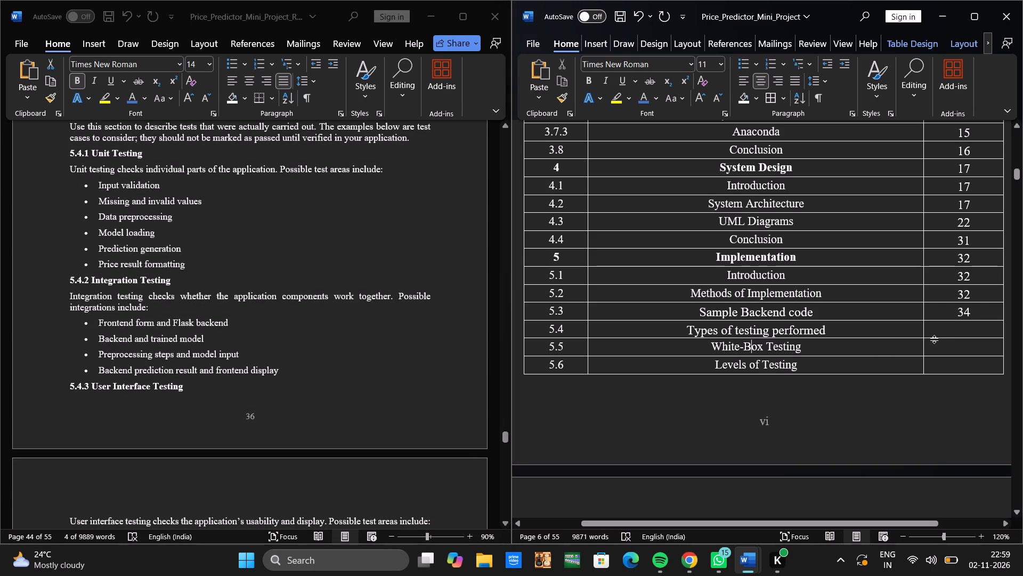
left_click(951, 331)
key("3")
key("6")
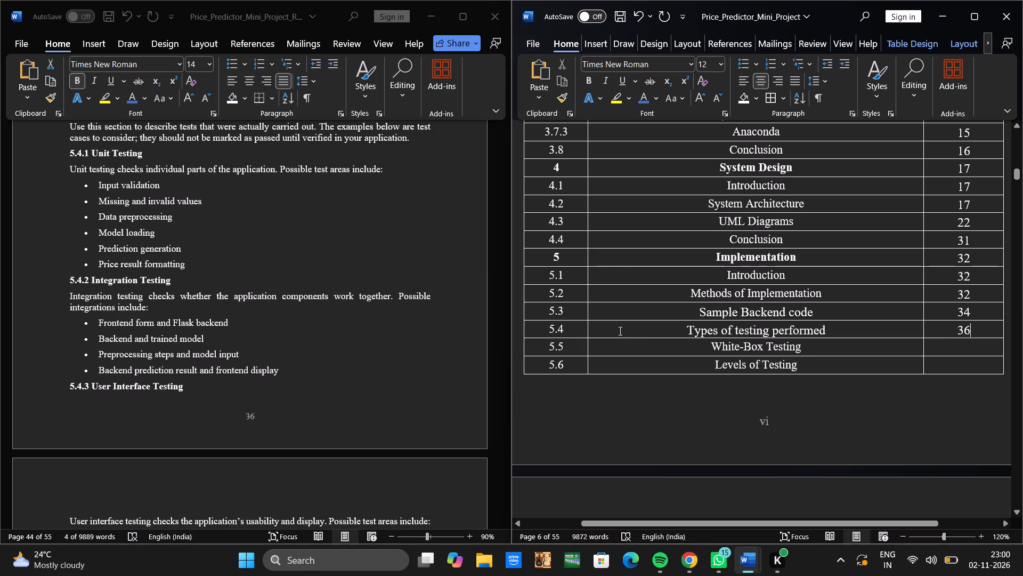
Find section 5.5 in the report and set the font size of the whole 5.5 Testing Results heading to 14.
scroll(381, 340, "down", 3)
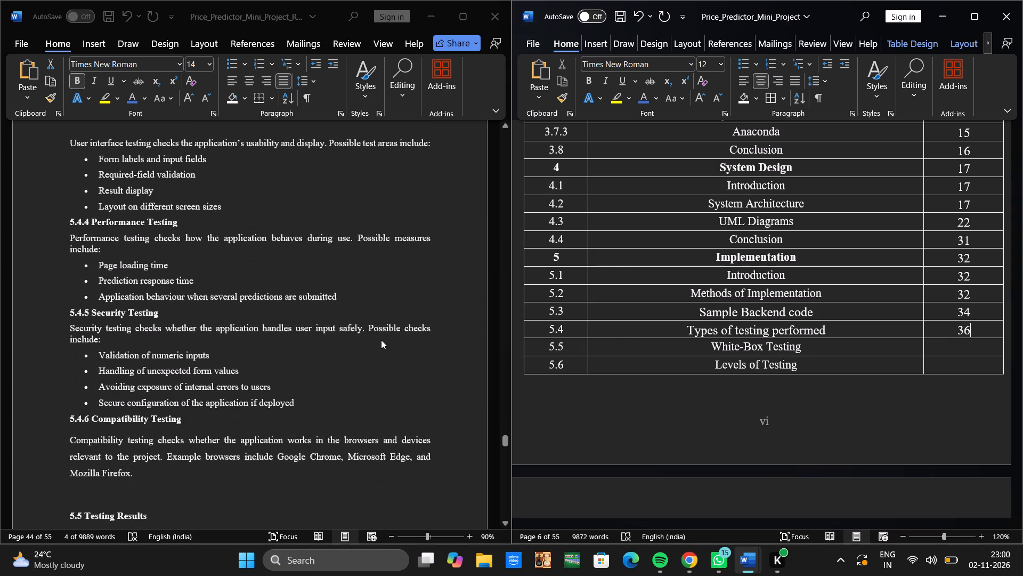
scroll(381, 340, "down", 1)
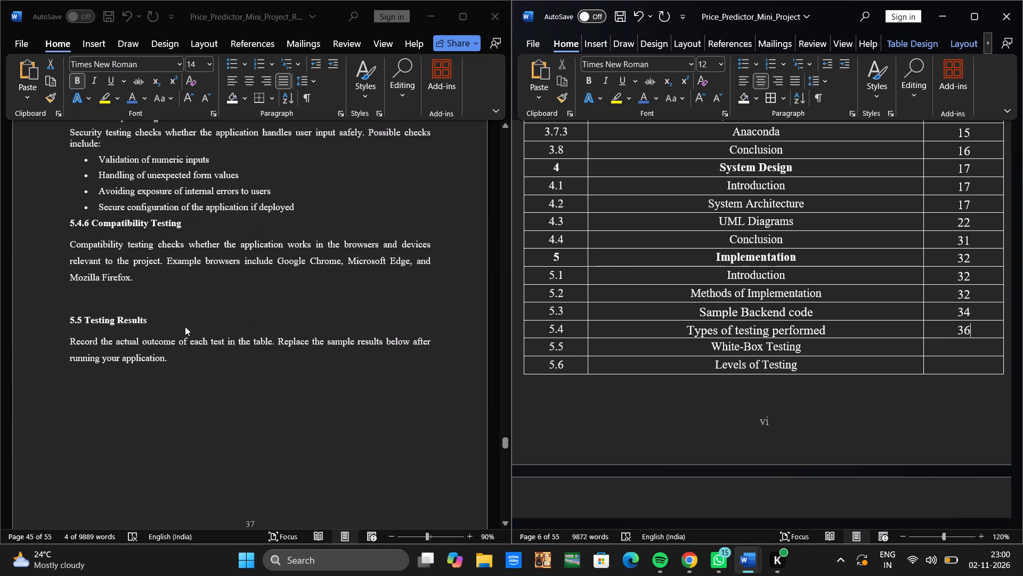
left_click(161, 316)
left_click_drag(161, 316, 68, 316)
left_click(68, 316)
left_click_drag(68, 316, 149, 314)
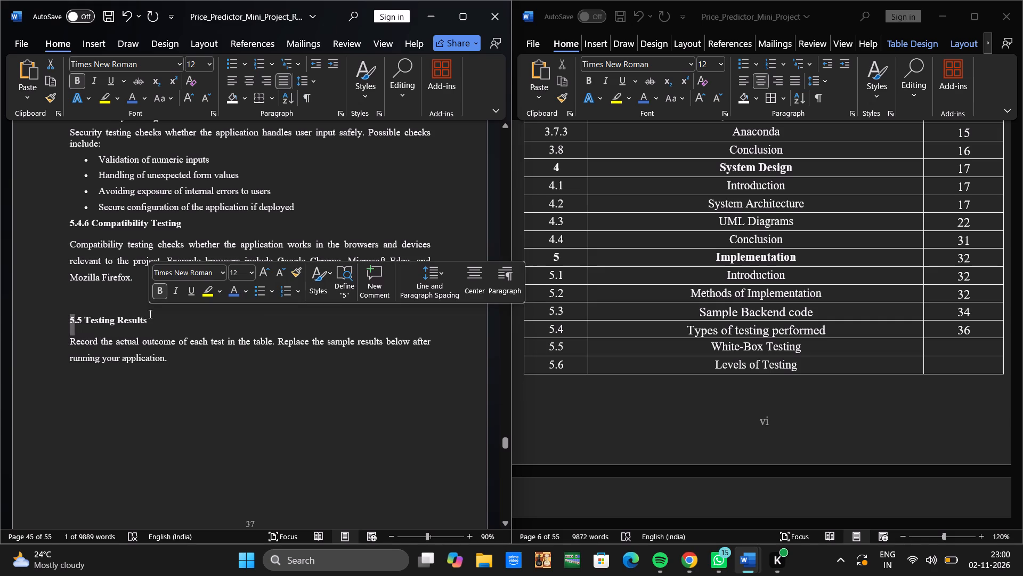
left_click(250, 275)
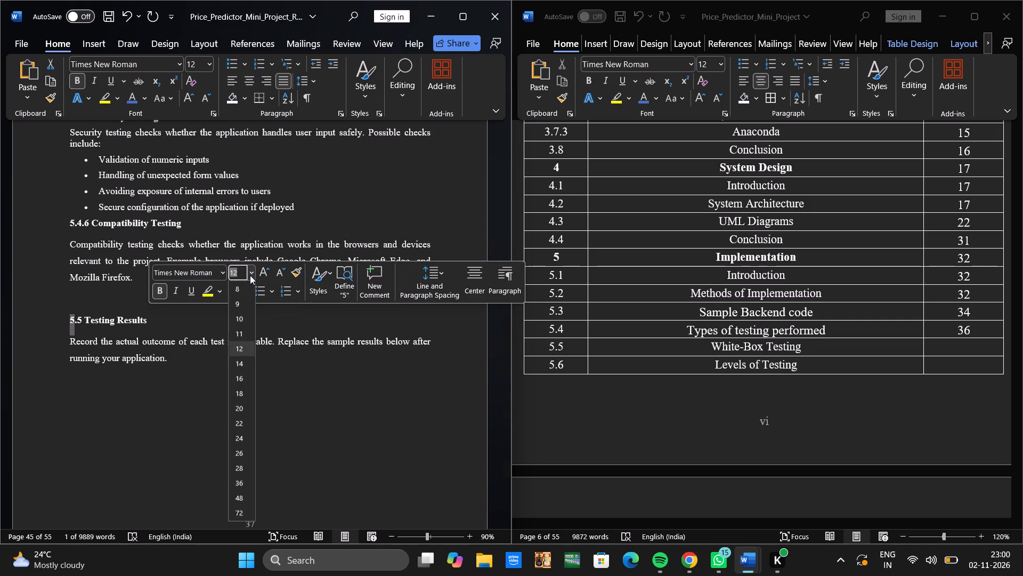
left_click(250, 362)
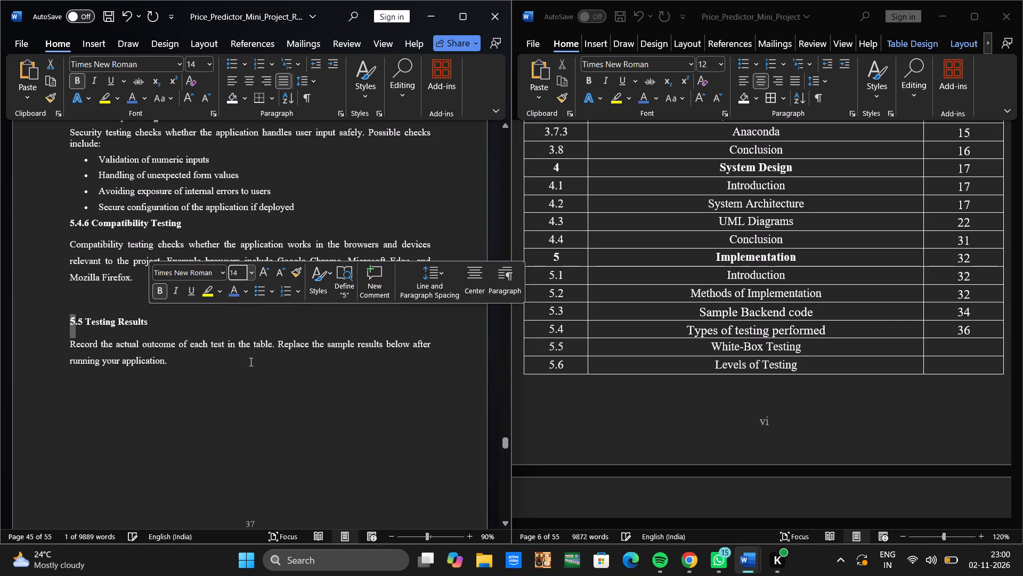
left_click(180, 382)
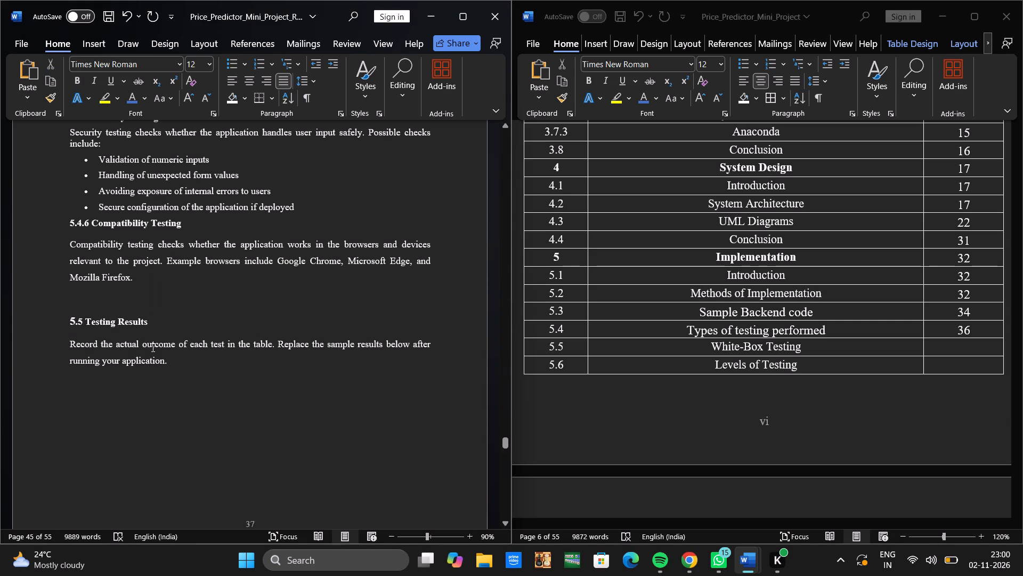
left_click(154, 323)
left_click_drag(154, 323, 74, 321)
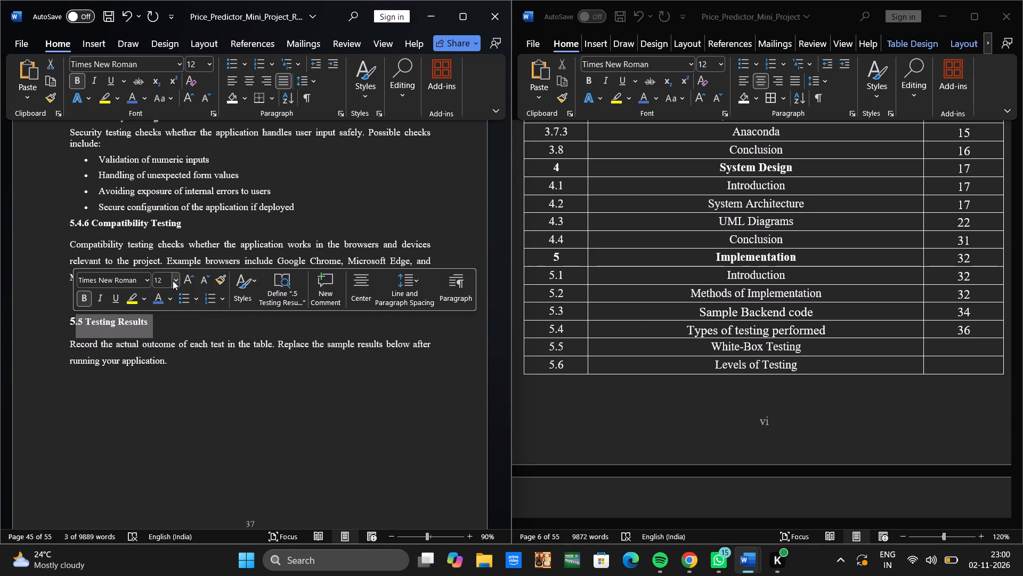
left_click(172, 281)
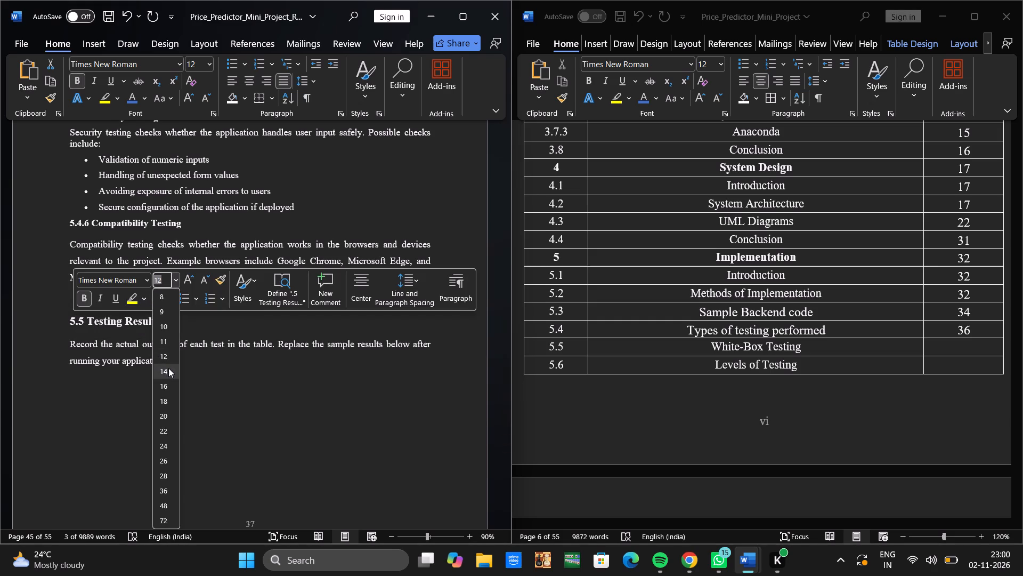
left_click(168, 368)
left_click(189, 406)
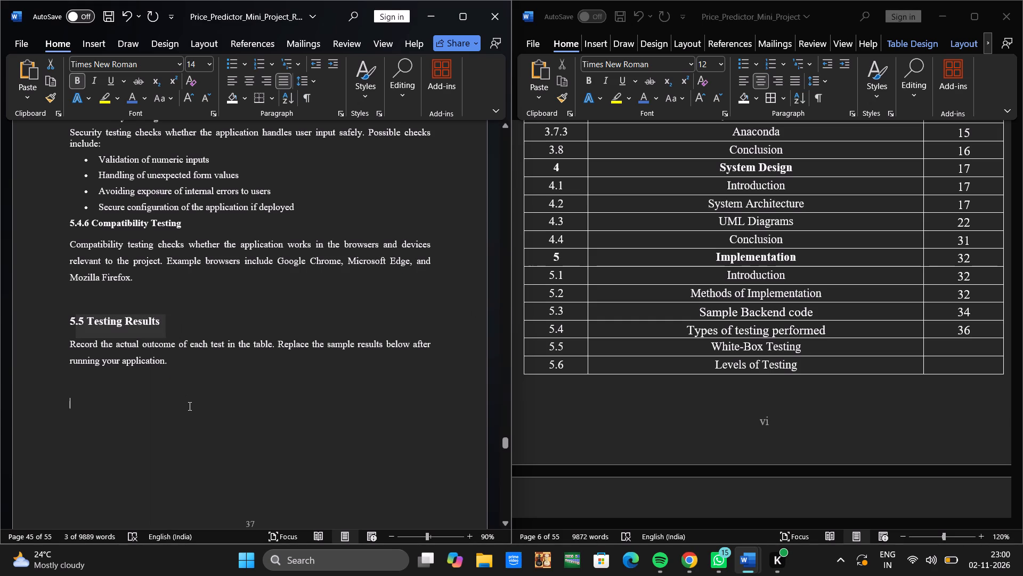
Change the 5.5 contents title from White-Box Testing to Testing Results, indenting it with spaces towards the middle of its cell.
left_click(822, 344)
left_click(813, 350)
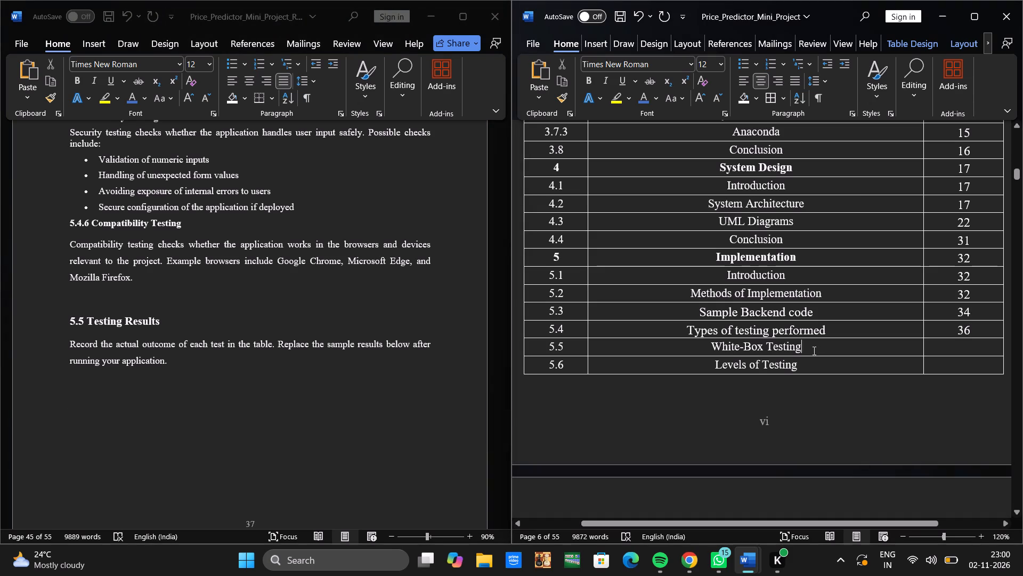
left_click(763, 353)
key("BackSpace")
key("BackSpace")
key("BackSpace")
key("BackSpace")
key("BackSpace")
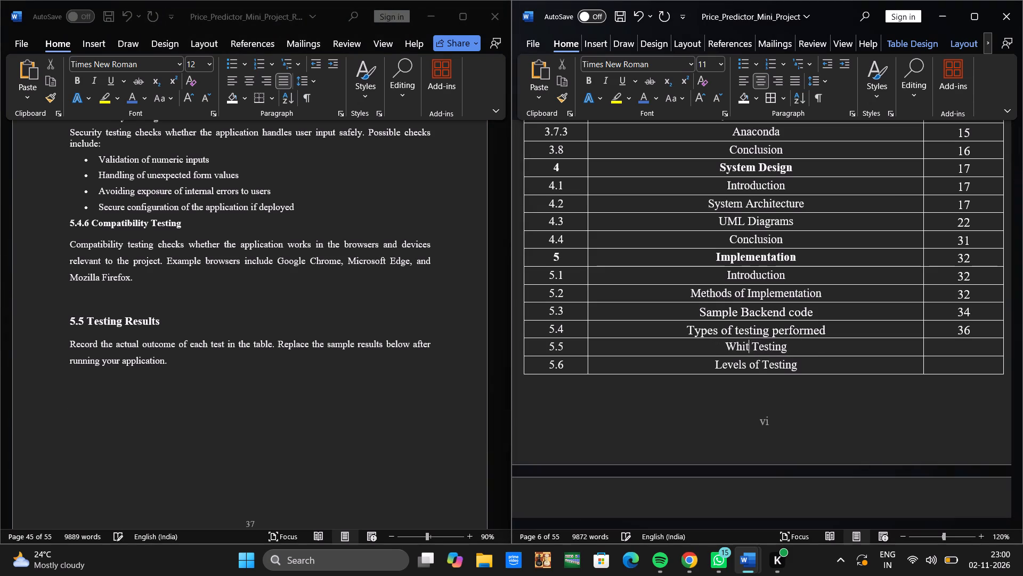
key("BackSpace")
key("BackSpace")
key("BackSpace")
key("BackSpace")
key("BackSpace")
key("BackSpace")
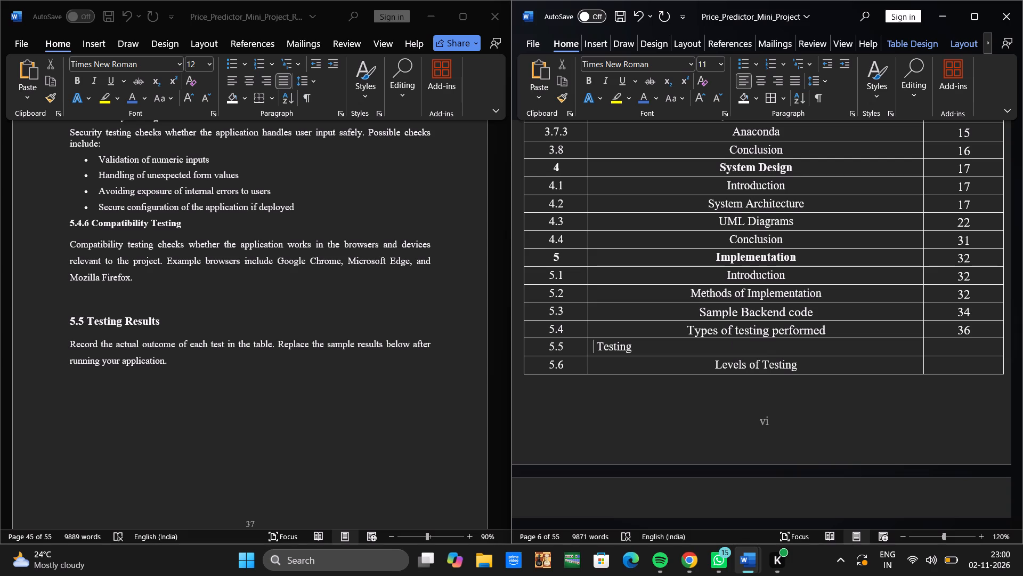
key("Tab")
key("Tab")
key("Tab")
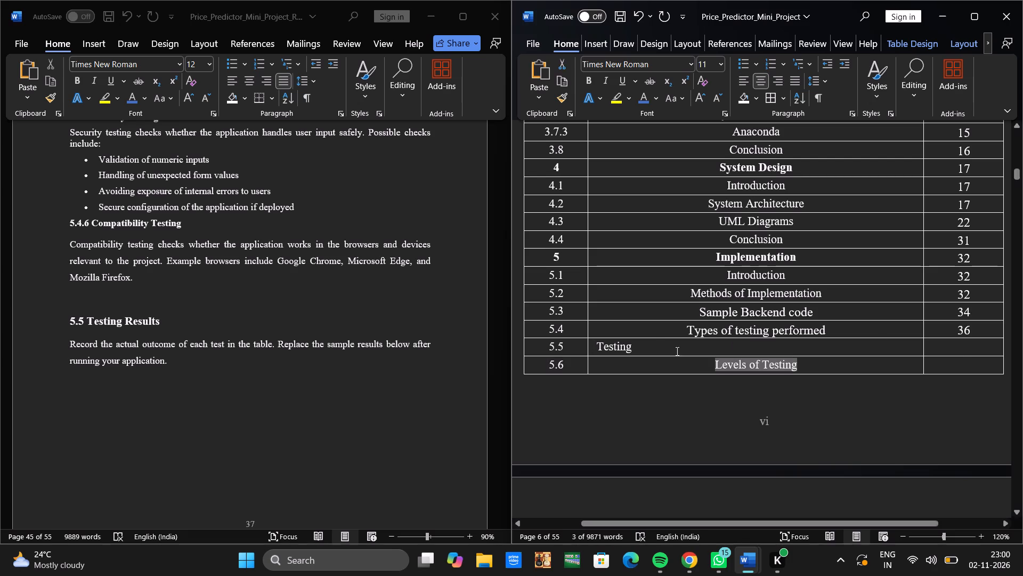
left_click(599, 348)
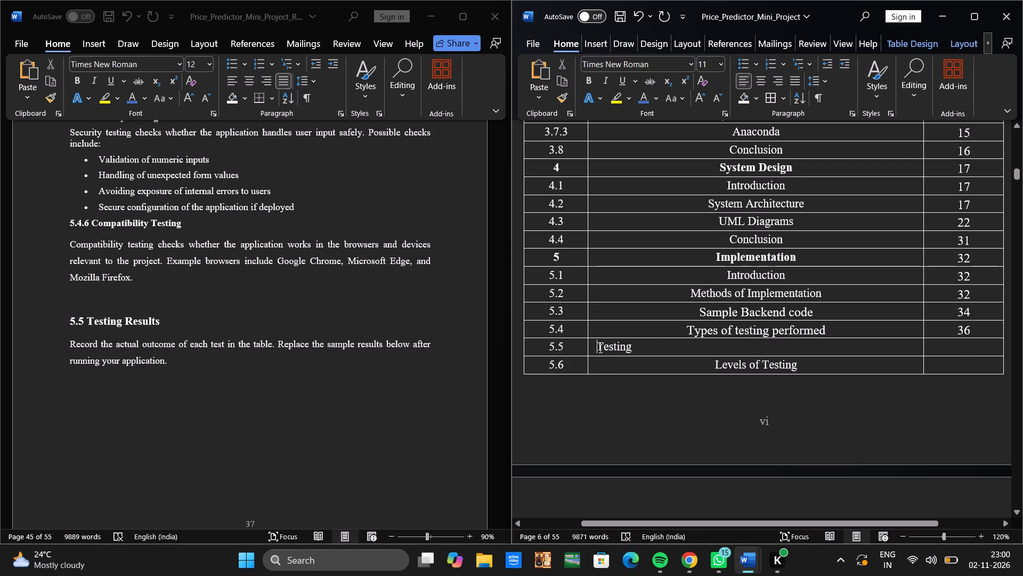
key("space")
key("space")
key("space")
key("space")
key("space")
key("space")
key("space")
key("space")
key("space")
key("space")
key("space")
key("space")
key("space")
key("space")
key("space")
key("space")
key("space")
key("space")
key("space")
key("space")
key("space")
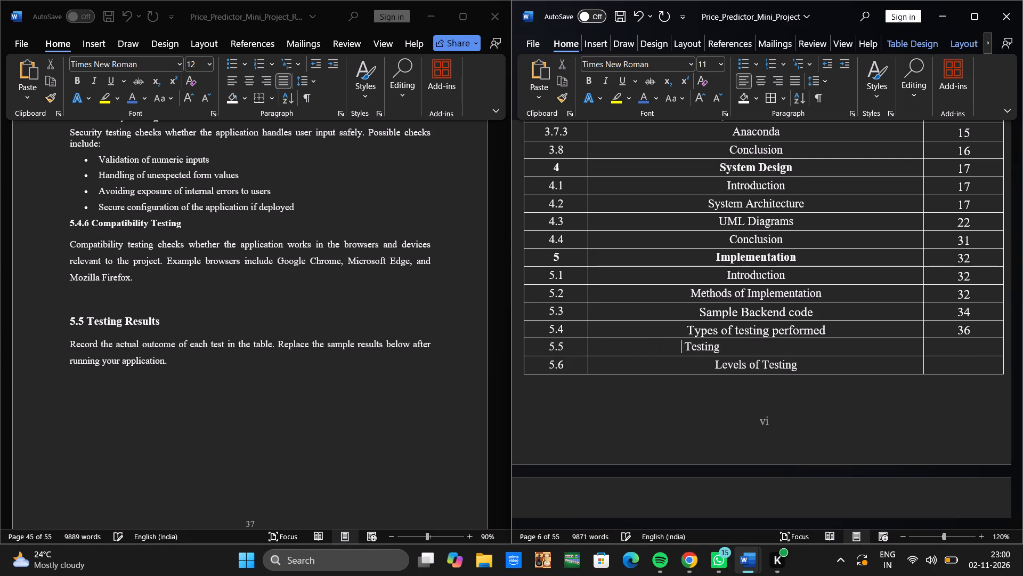
key("space")
key("space")
key("space")
key("space")
key("space")
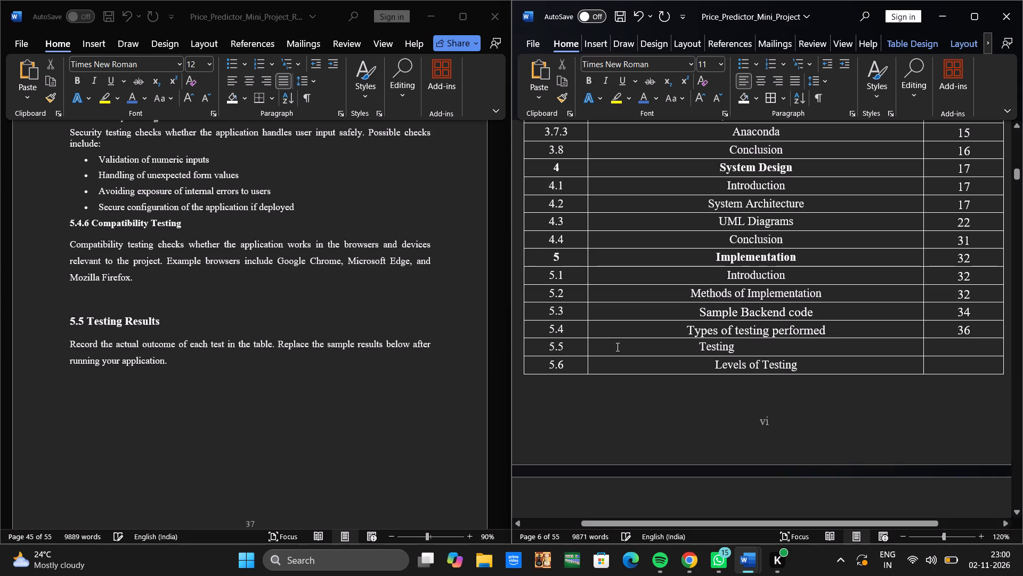
left_click(738, 347)
key("space")
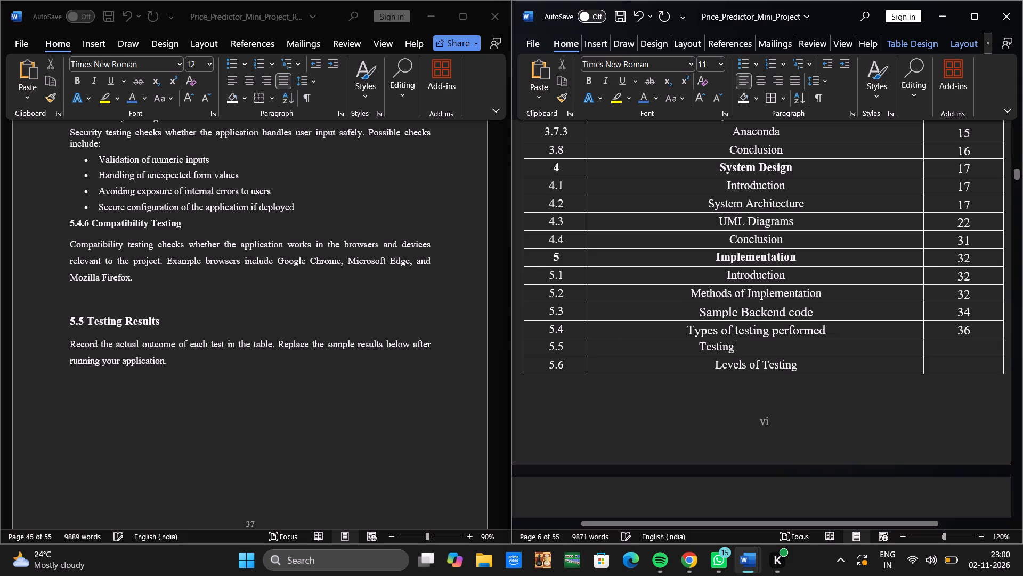
type("Results")
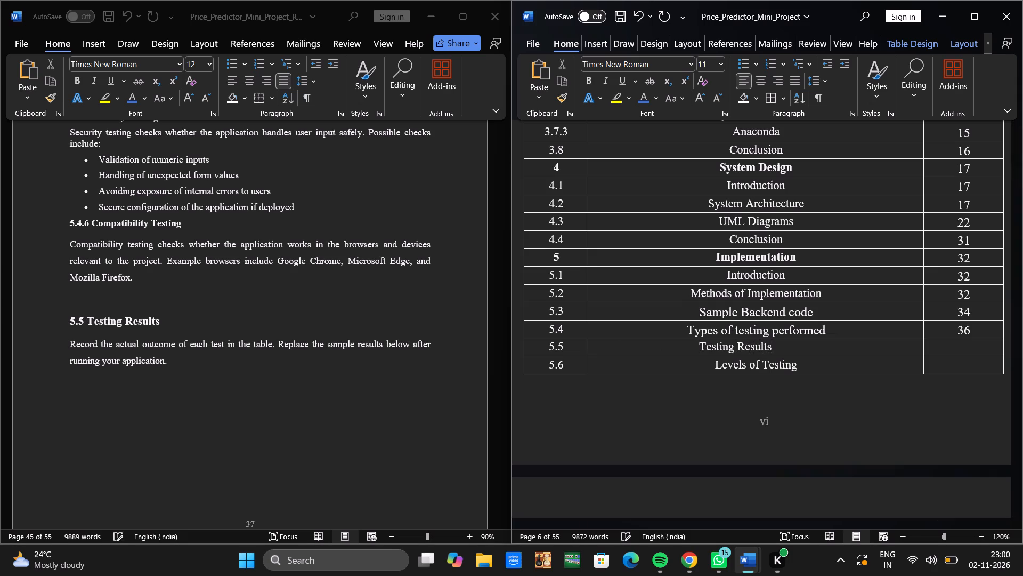
Adjust the leading spaces of the 5.5 Testing Results contents title so it sits centred under the titles above.
key("Left")
key("Left")
key("Left")
key("Left")
key("Left")
key("Left")
key("Left")
key("Left")
key("Left")
key("Left")
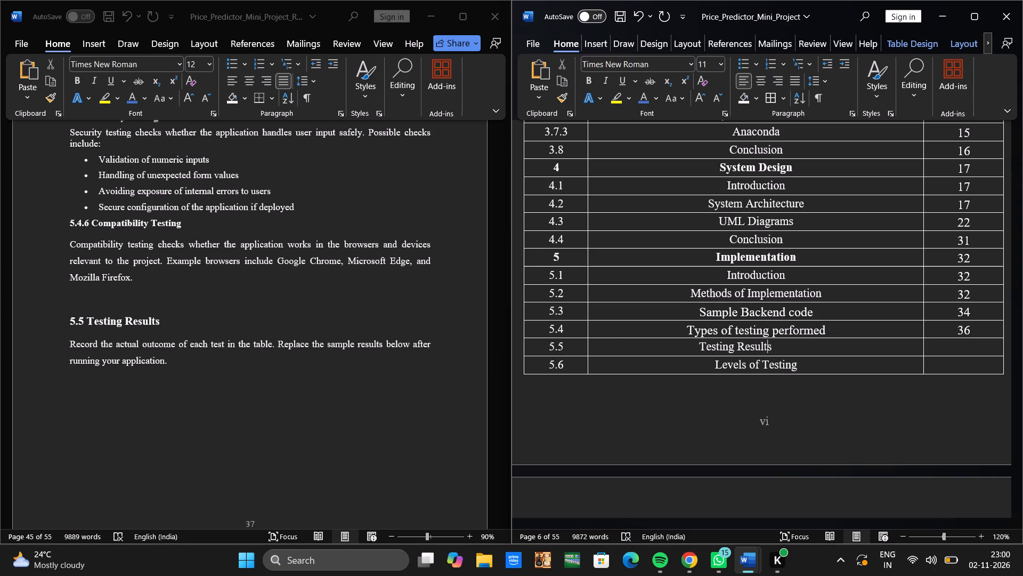
key("Left")
key("Left")
key("Left")
key("Left")
key("Left")
key("space")
key("space")
key("space")
key("space")
key("space")
key("space")
key("space")
key("space")
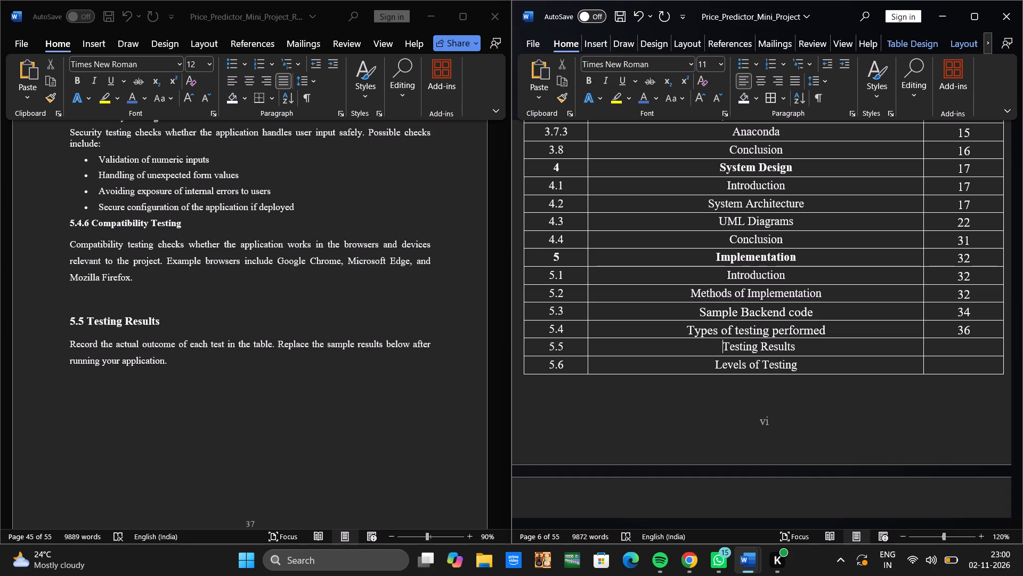
key("BackSpace")
key("BackSpace")
Enter 37 as the page number of section 5.5 in the contents table.
left_click(964, 351)
type("37")
Find section 5.6 in the report and replace the 5.6 contents title with Conclusion.
scroll(453, 383, "down", 4)
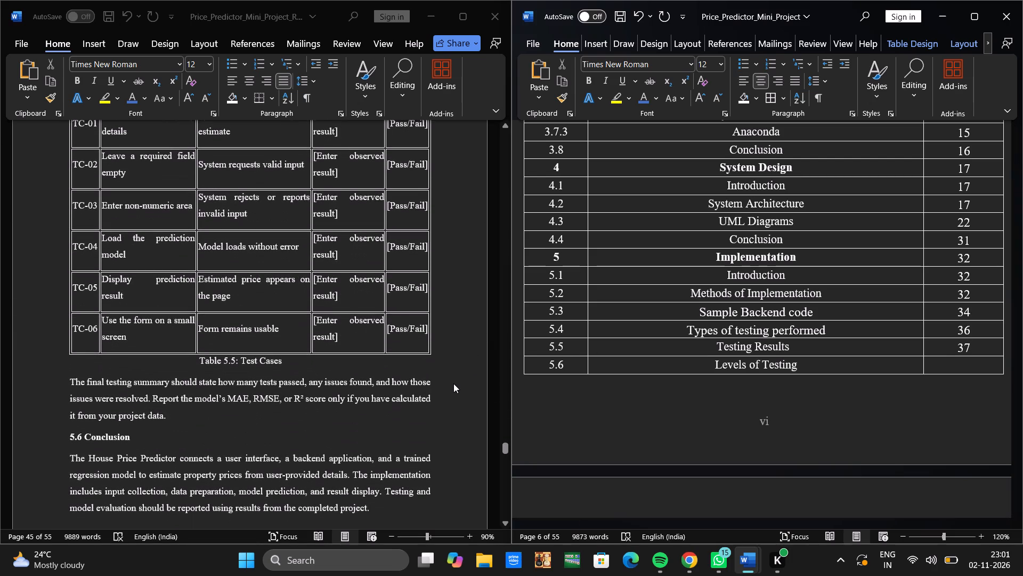
scroll(453, 383, "down", 1)
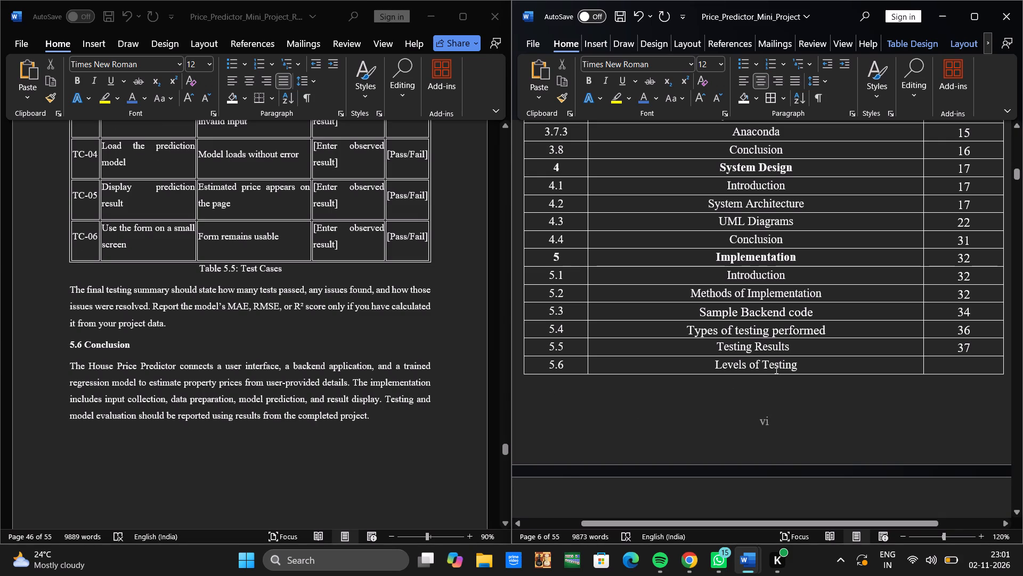
left_click(797, 364)
key("BackSpace")
key("BackSpace")
key("BackSpace")
key("BackSpace")
key("BackSpace")
key("BackSpace")
key("BackSpace")
key("BackSpace")
key("BackSpace")
key("BackSpace")
key("BackSpace")
key("BackSpace")
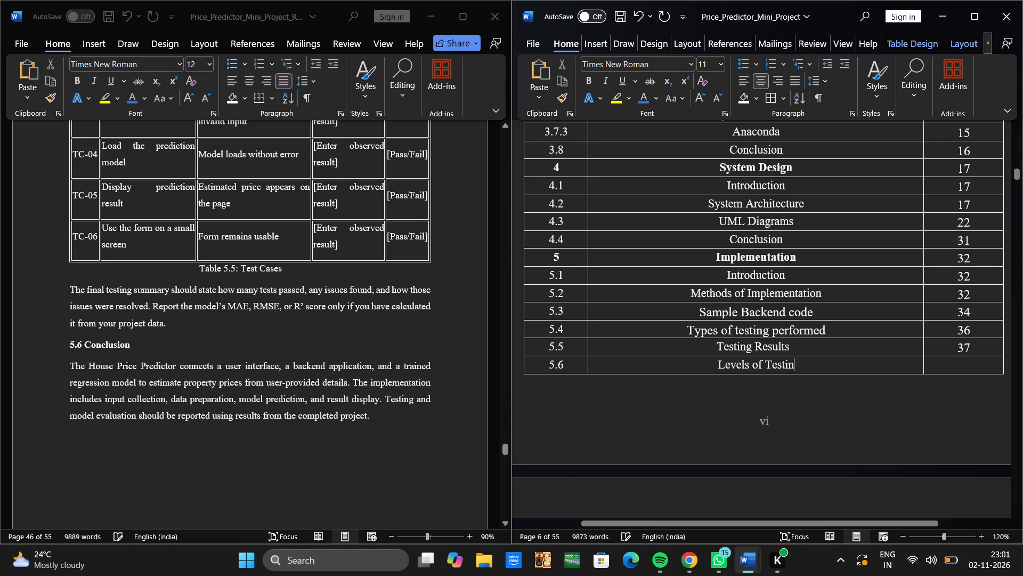
key("BackSpace")
key("BackSpace")
key("BackSpace")
key("BackSpace")
key("BackSpace")
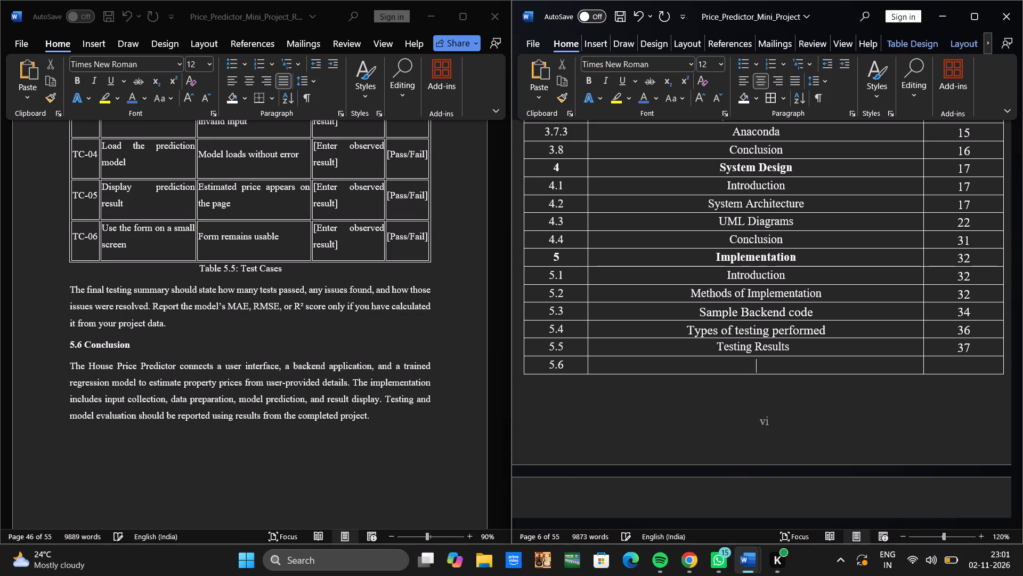
type("Conclusion")
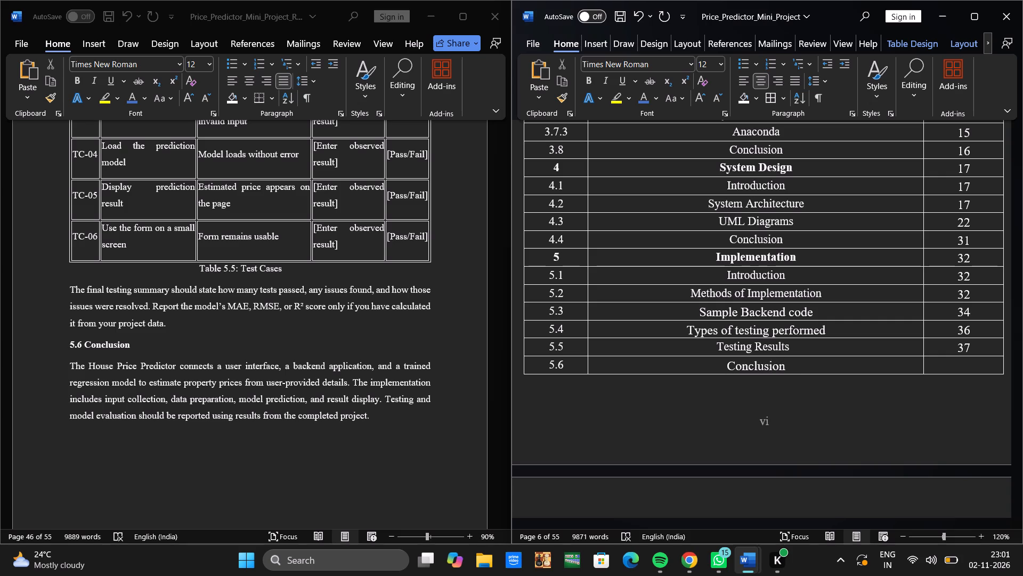
Check the page of section 5.6 in the report and enter 38 as its page number in the contents.
scroll(453, 400, "down", 1)
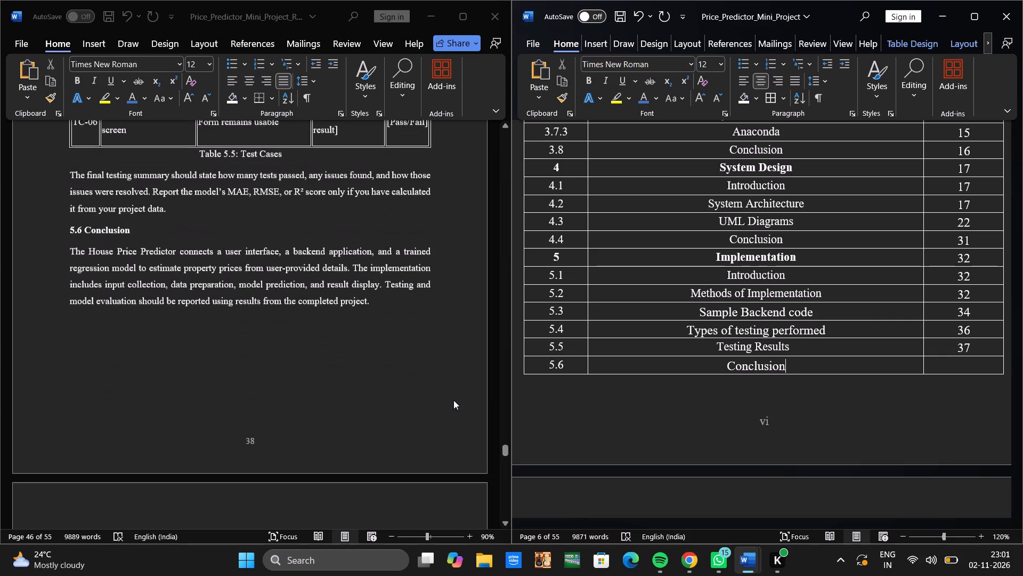
left_click(970, 369)
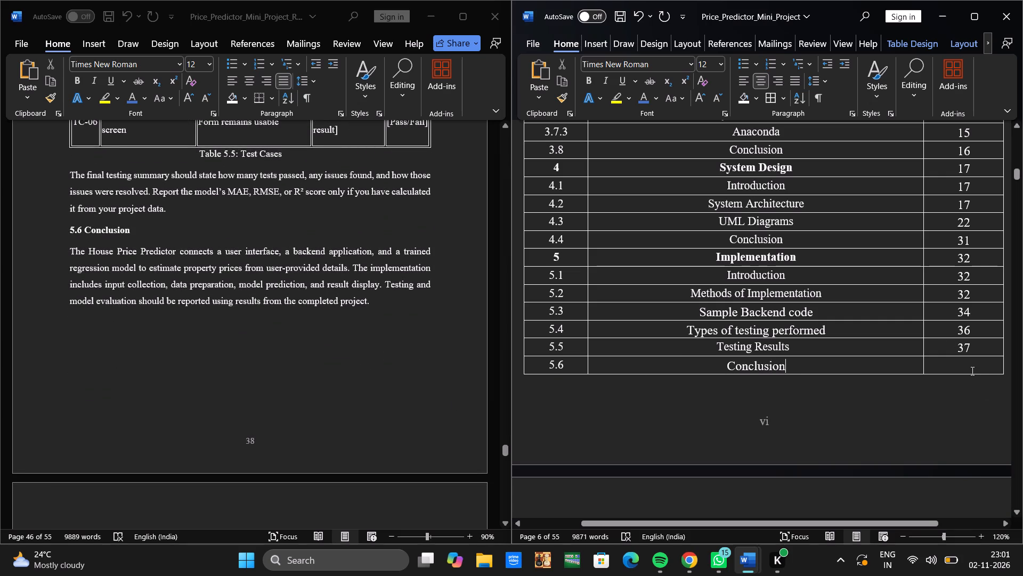
type("38")
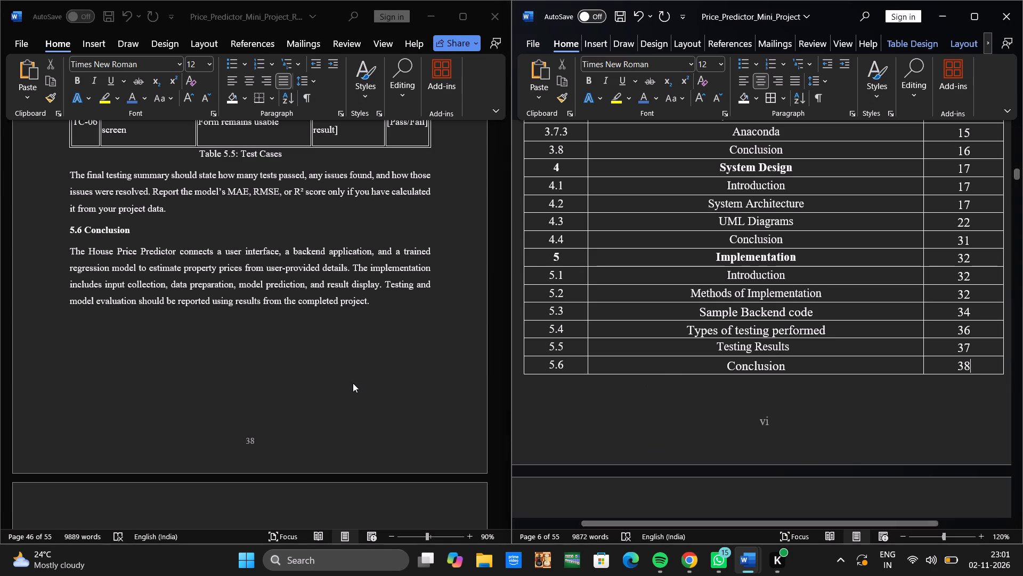
Delete the entire leftover 5.7 Conclusion row from the contents table above chapter 6.
scroll(353, 383, "down", 1)
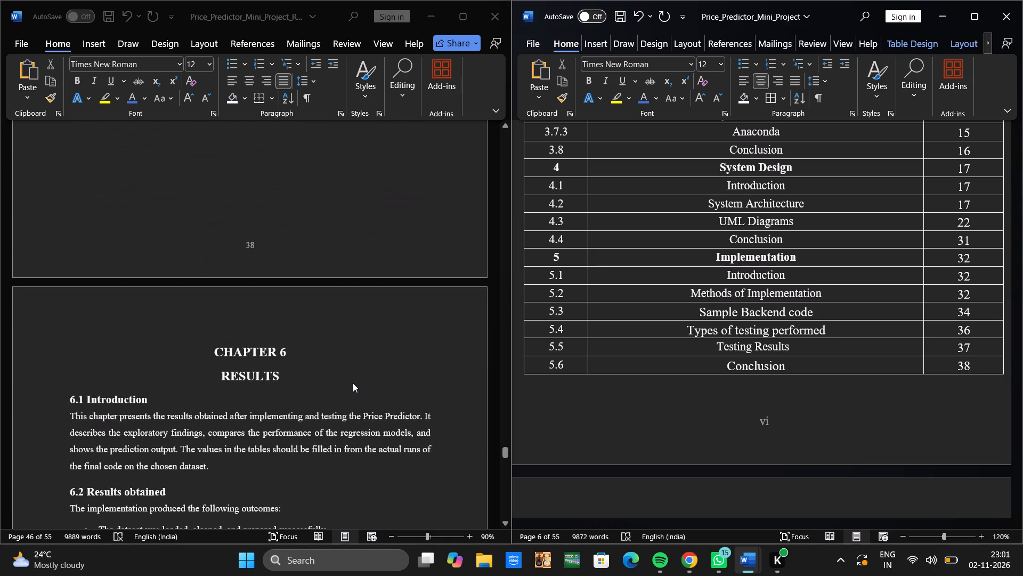
scroll(731, 391, "down", 2)
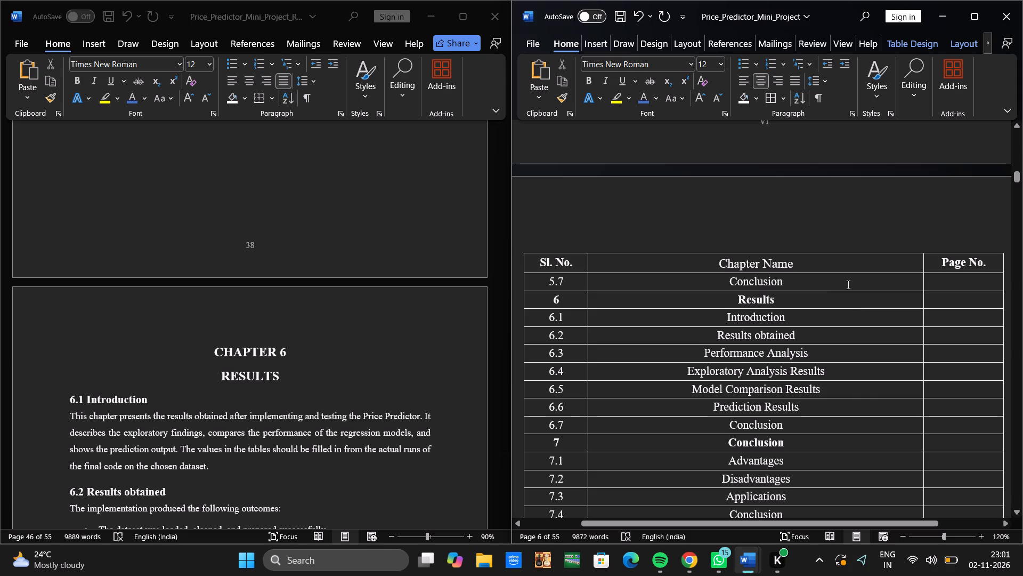
double_click(810, 287)
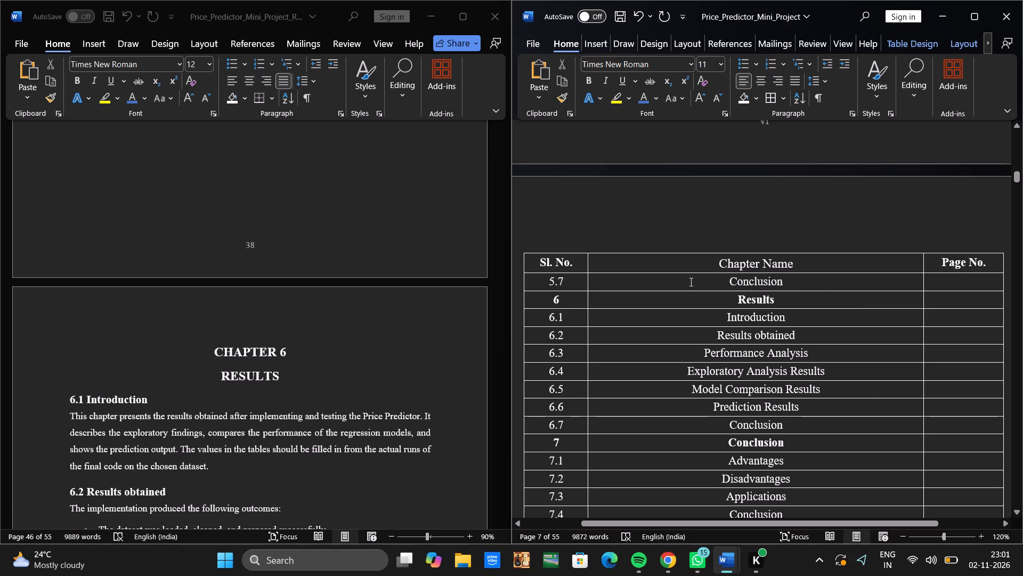
left_click(647, 284)
left_click_drag(647, 284, 567, 279)
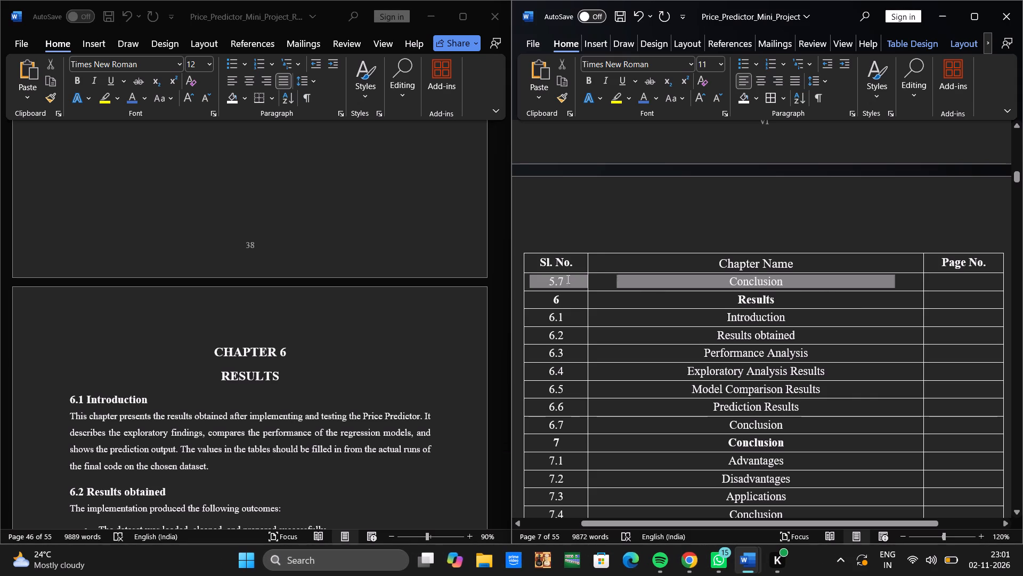
left_click_drag(567, 279, 1018, 287)
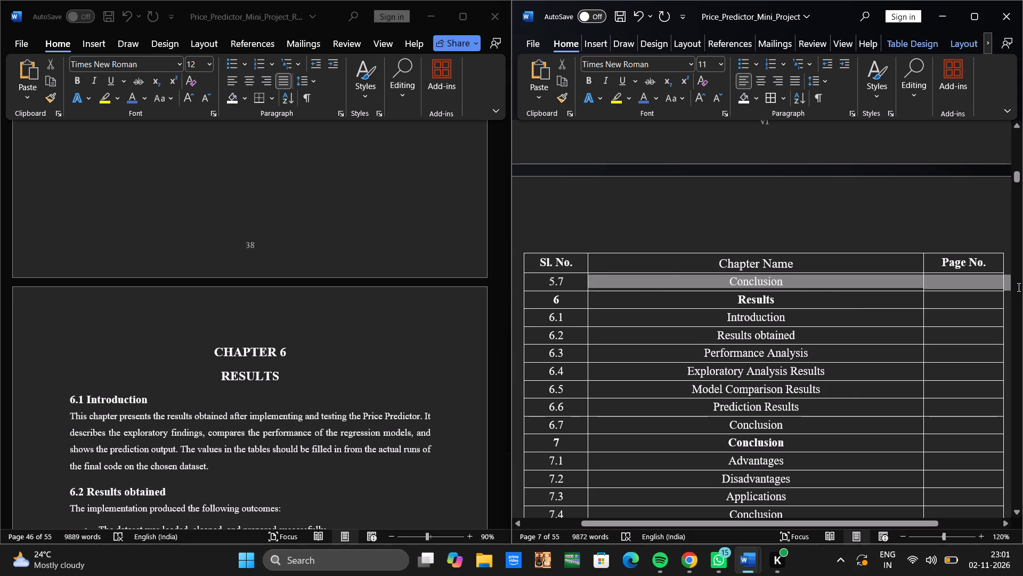
left_click_drag(1018, 287, 997, 285)
left_click(997, 285)
left_click_drag(997, 285, 687, 285)
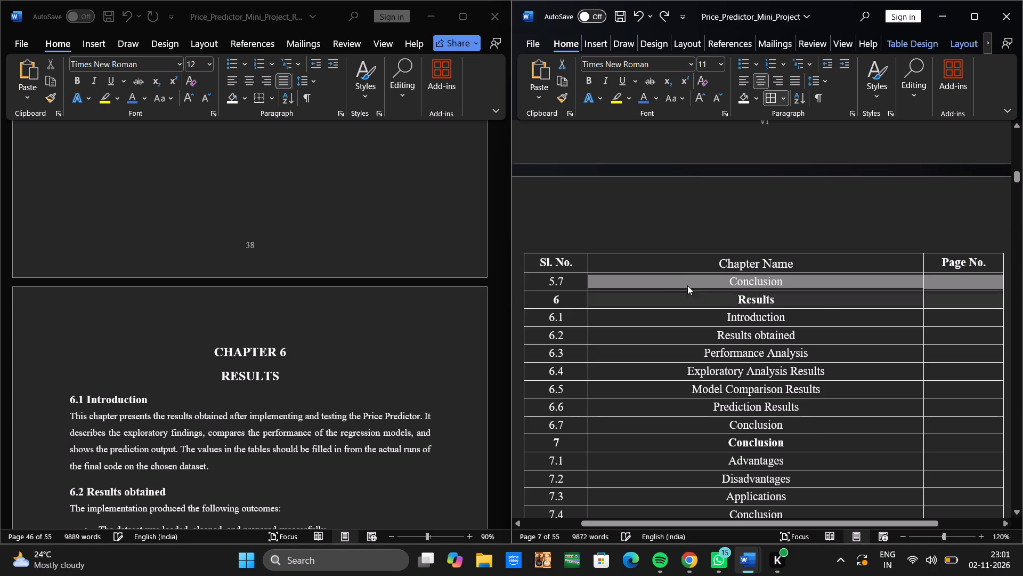
left_click_drag(687, 285, 527, 286)
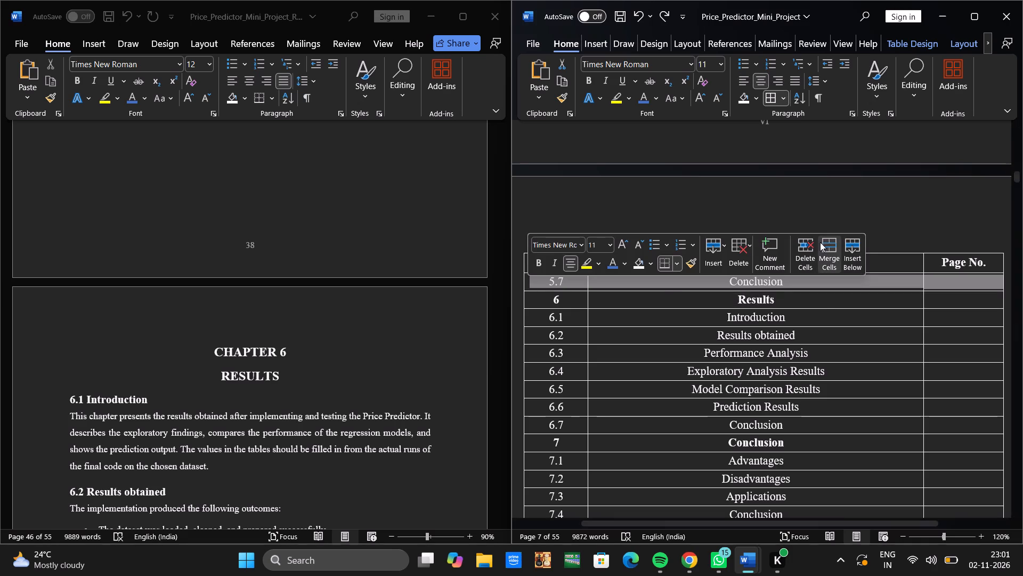
key("BackSpace")
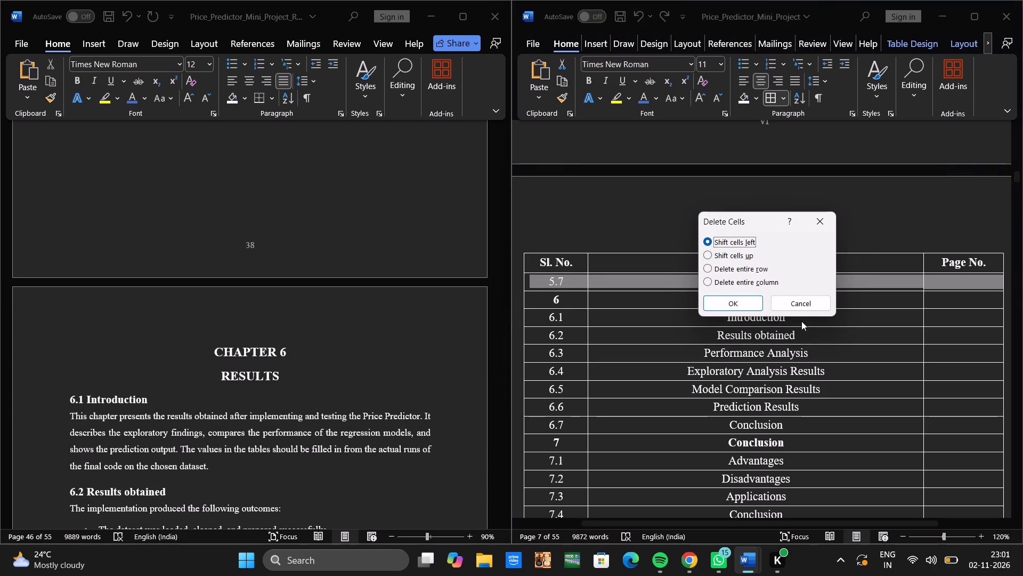
left_click(750, 268)
left_click(751, 298)
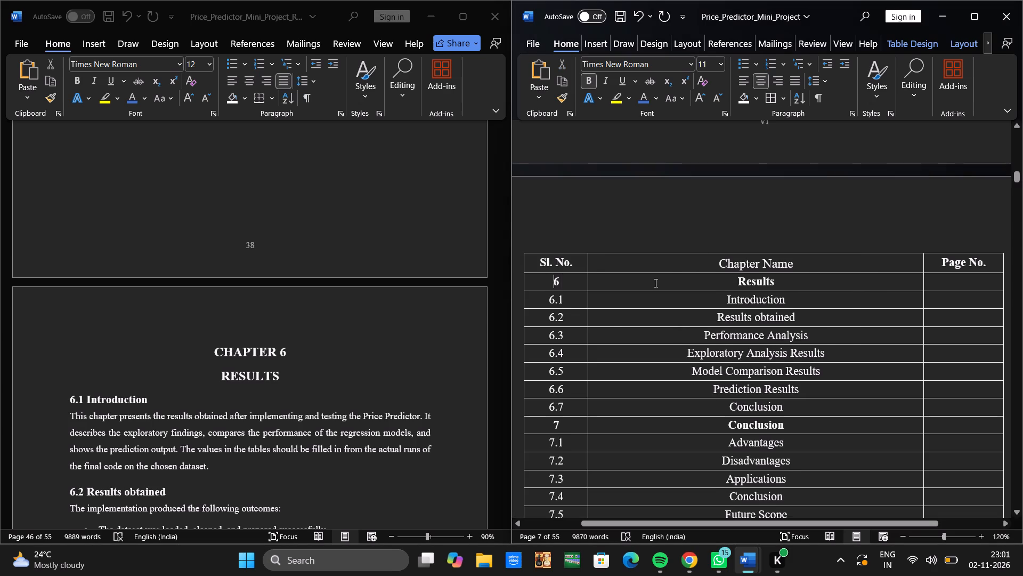
Check the page where Chapter 6 Results starts in the report and enter 39 as its page number in the contents.
scroll(612, 328, "right", 1)
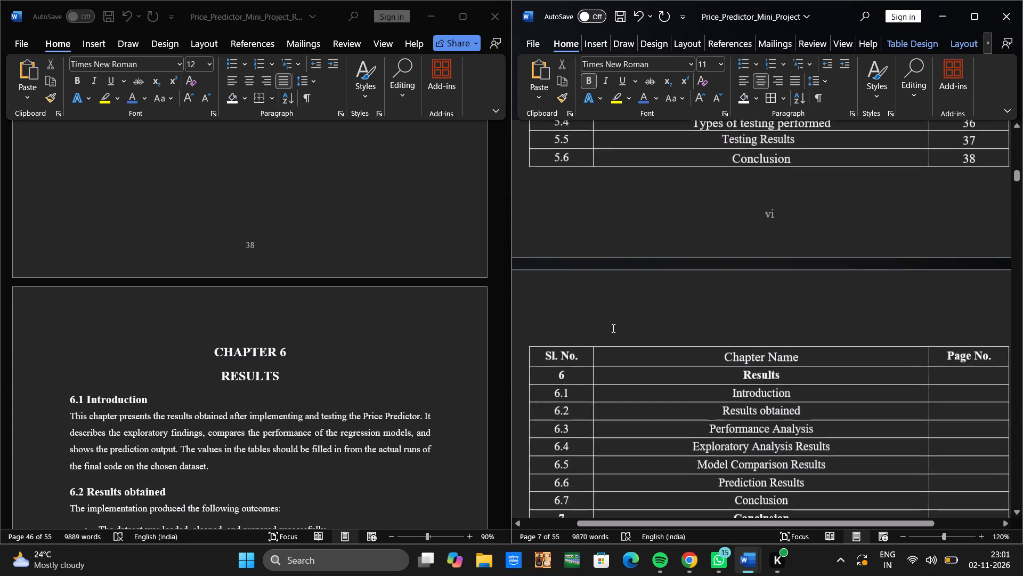
scroll(612, 328, "right", 1)
scroll(612, 328, "down", 1)
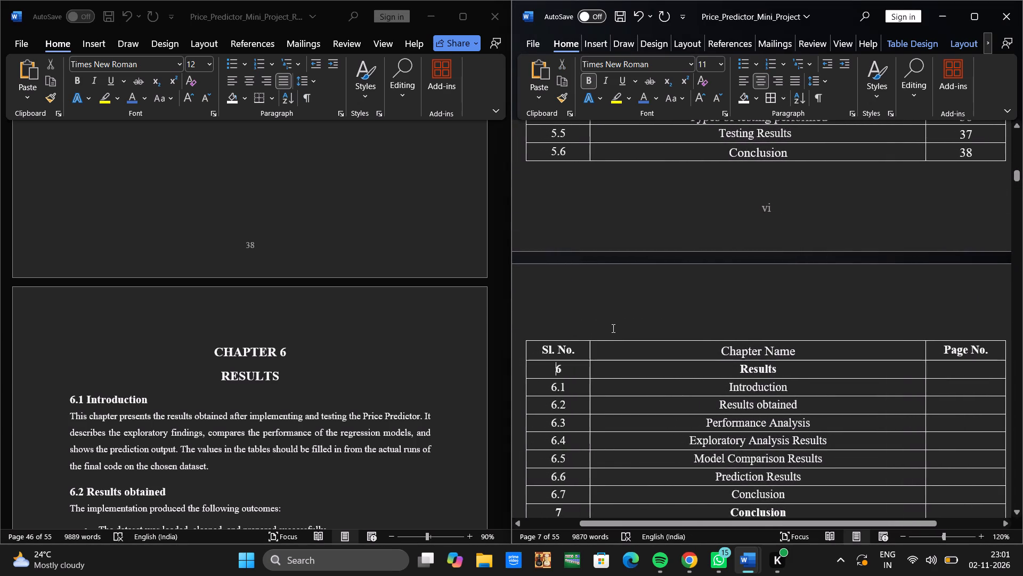
scroll(612, 328, "down", 1)
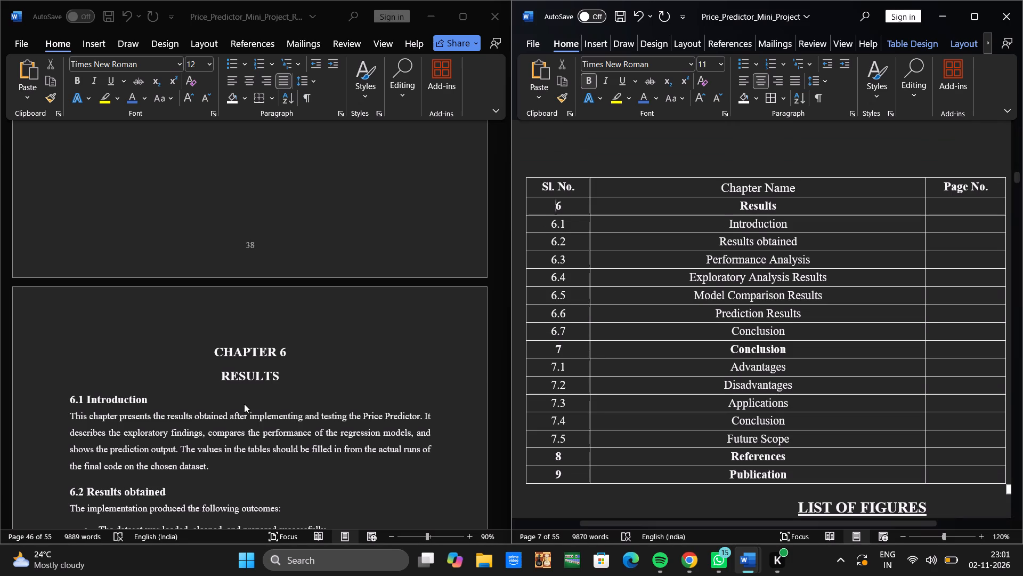
scroll(244, 404, "down", 3)
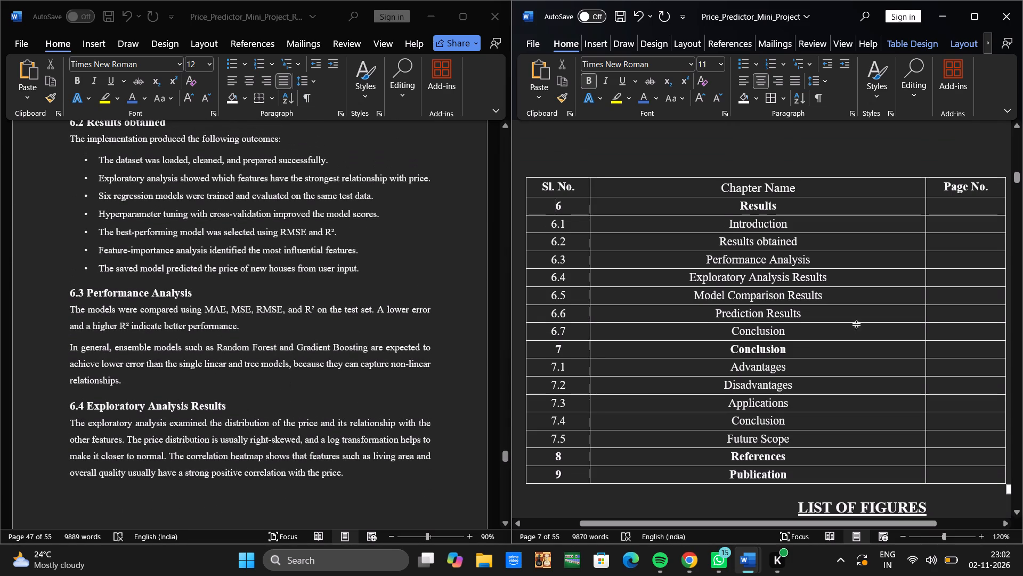
scroll(409, 340, "down", 1)
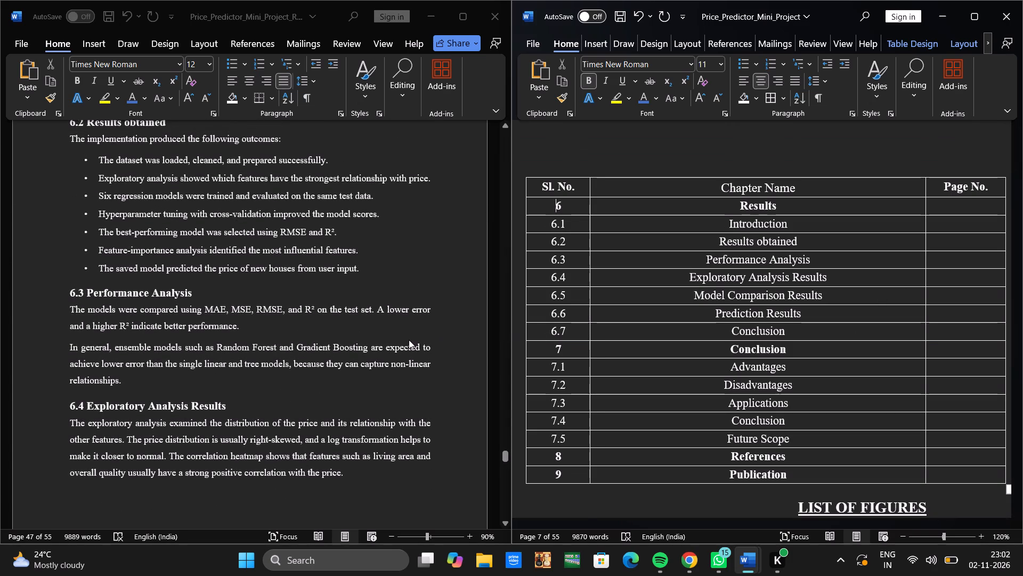
scroll(409, 340, "down", 1)
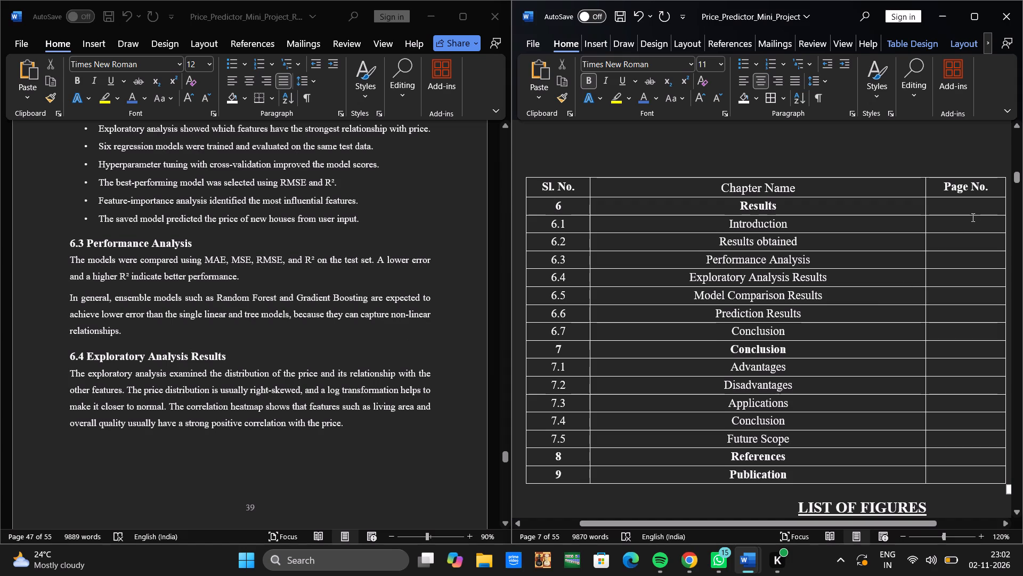
left_click(968, 210)
type("39")
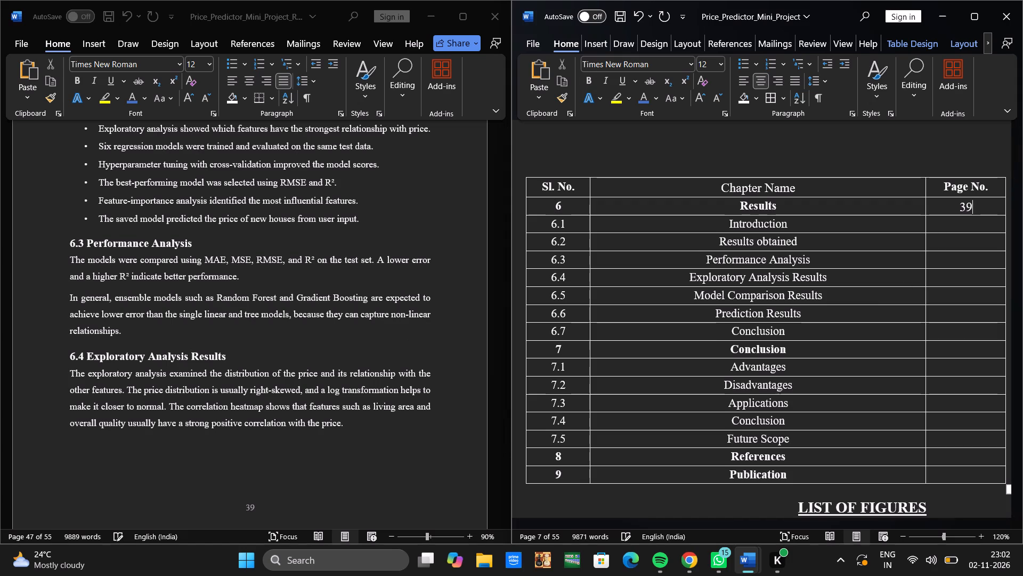
Enter 39 as the page number of sections 6.1, 6.2, 6.3 and 6.4 in the contents table.
left_click(963, 231)
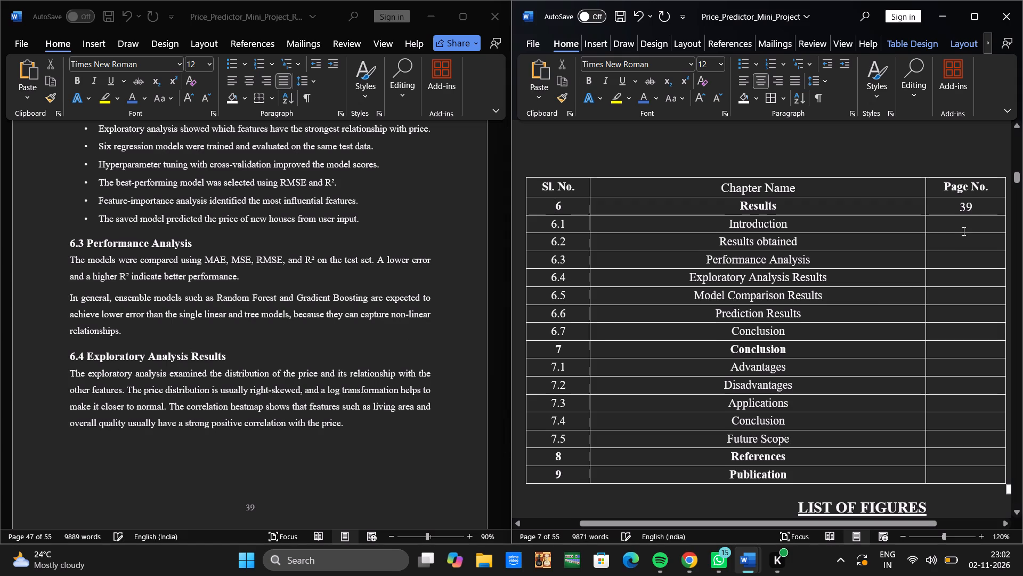
type("39")
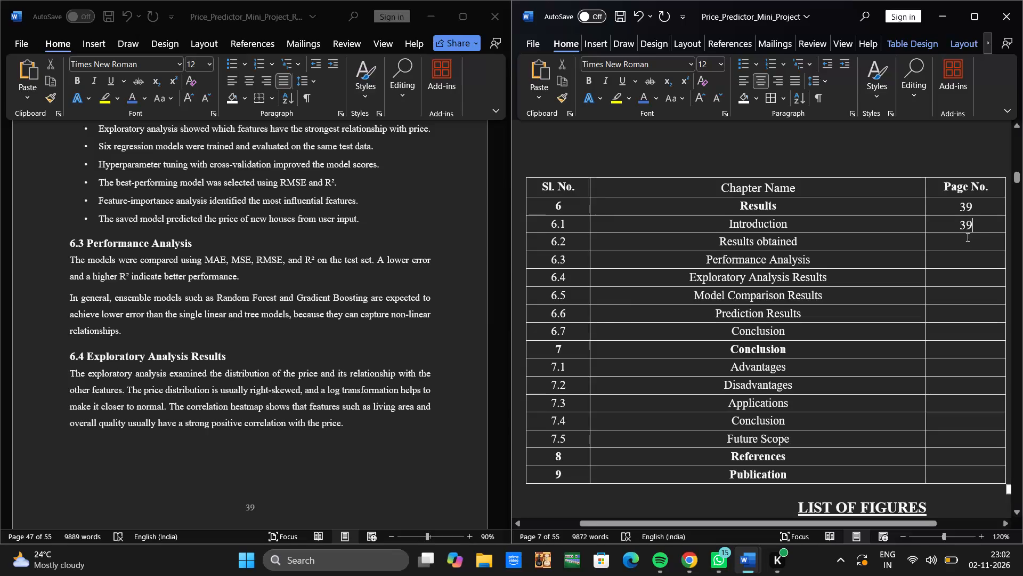
left_click(971, 241)
type("39")
left_click(969, 261)
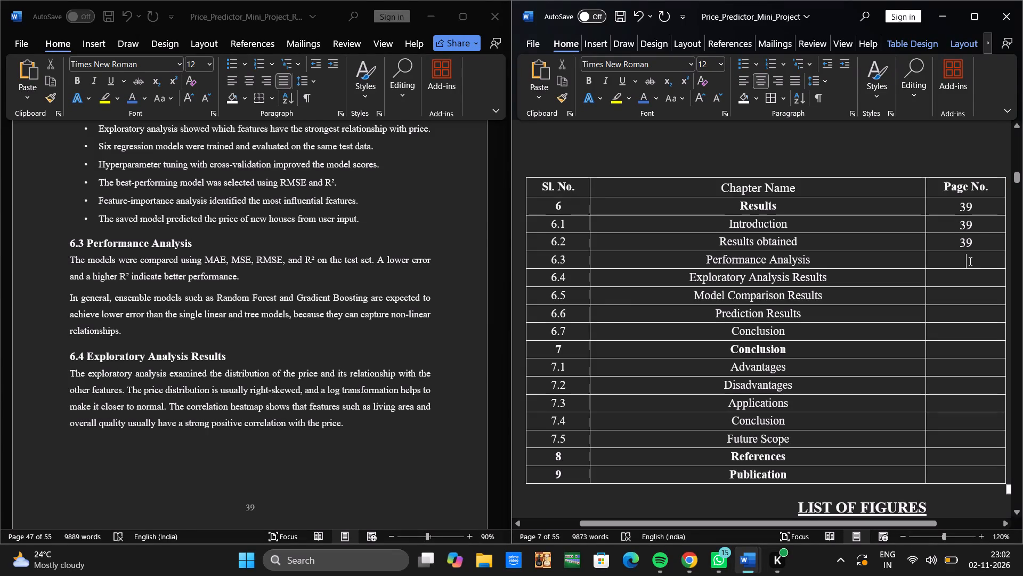
type("39")
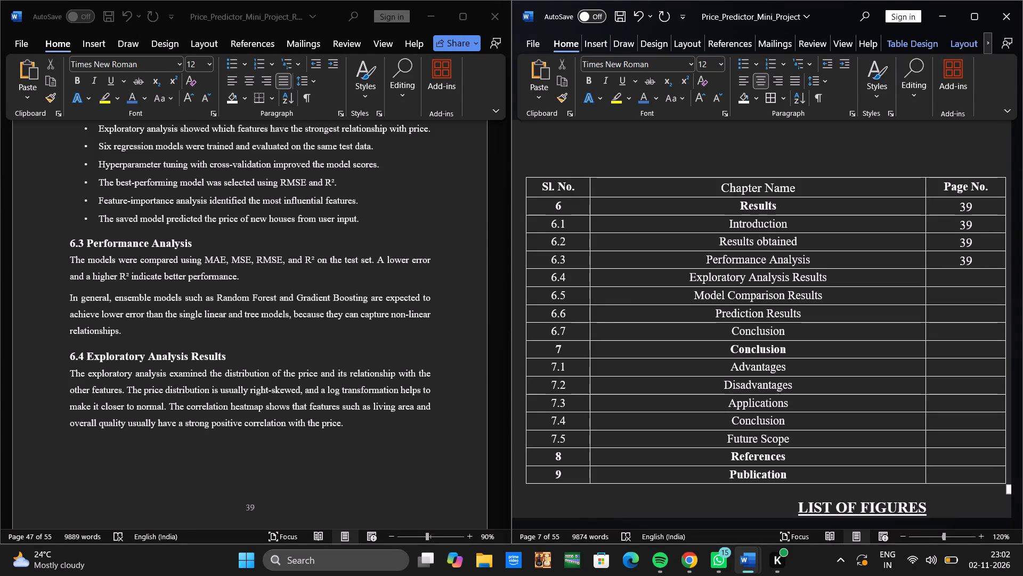
left_click(969, 274)
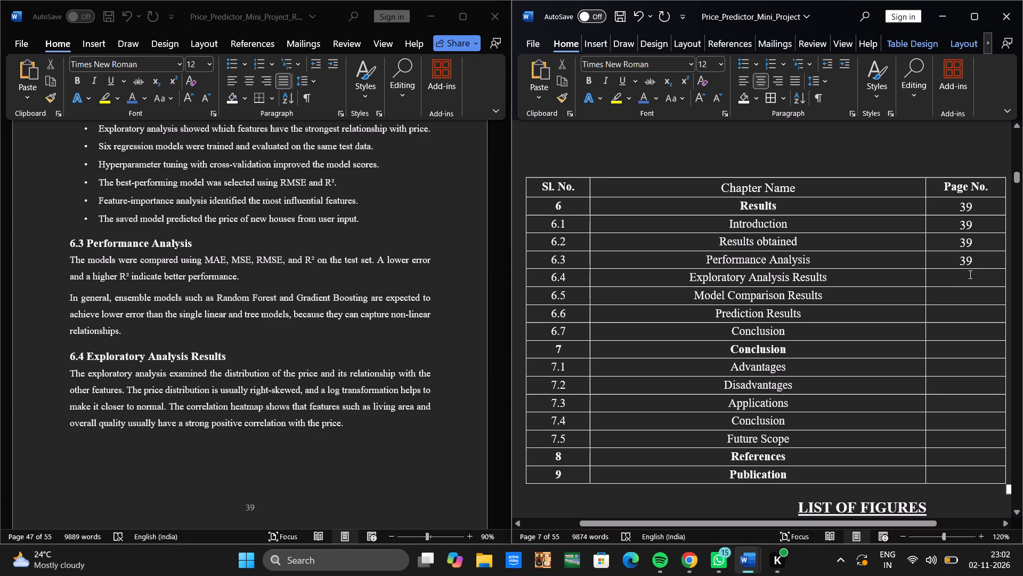
type("39")
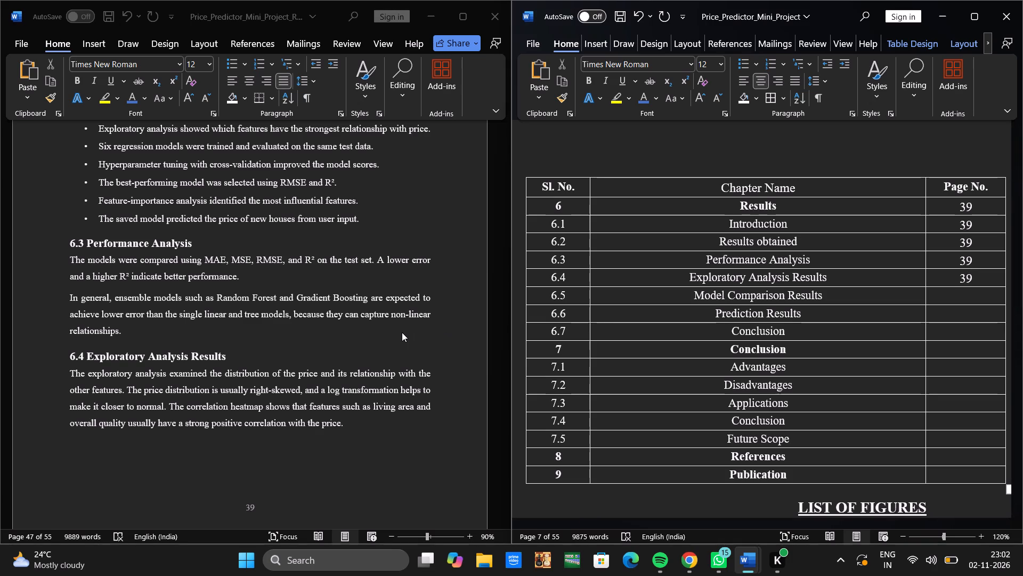
Find sections 6.5 and 6.6 in the report and enter 40 as the page number of both in the contents.
scroll(402, 332, "down", 4)
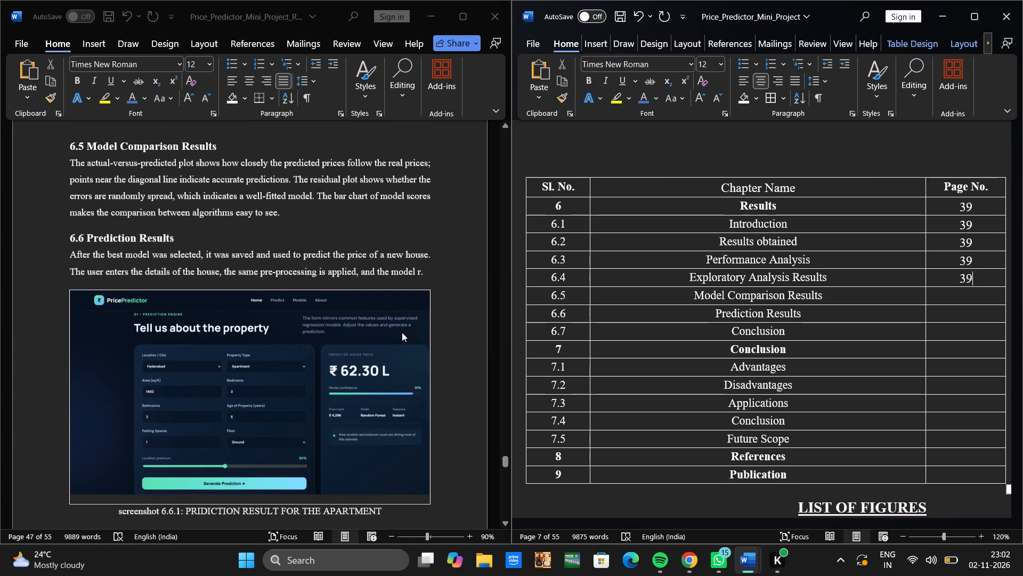
scroll(402, 332, "down", 2)
scroll(402, 332, "up", 1)
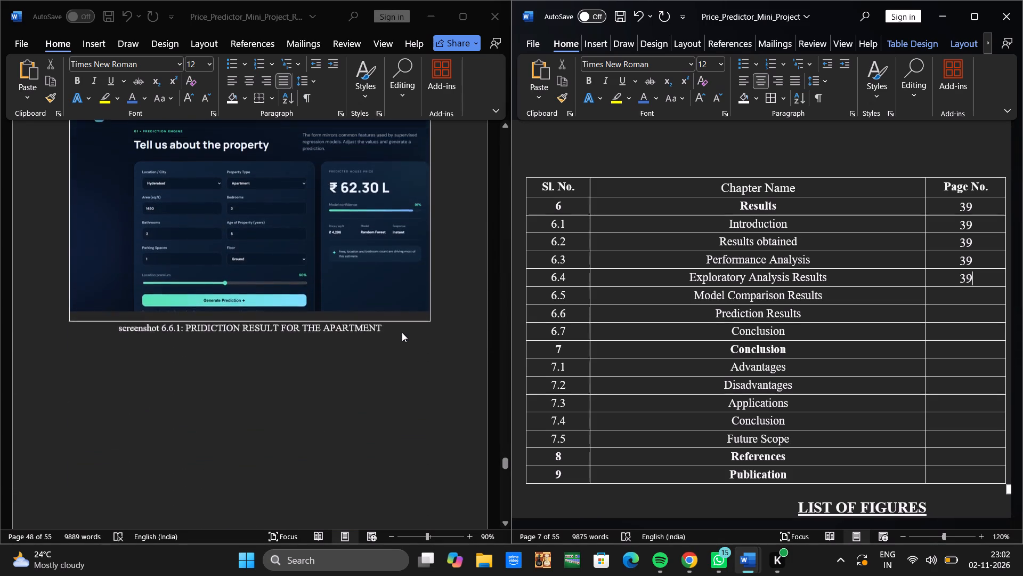
scroll(402, 332, "up", 1)
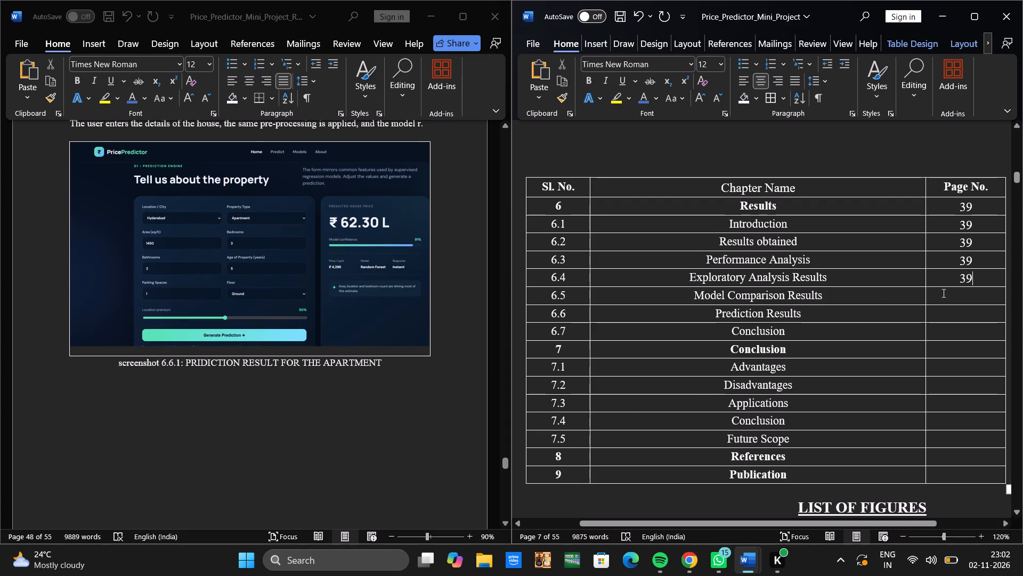
left_click(959, 297)
scroll(356, 331, "up", 1)
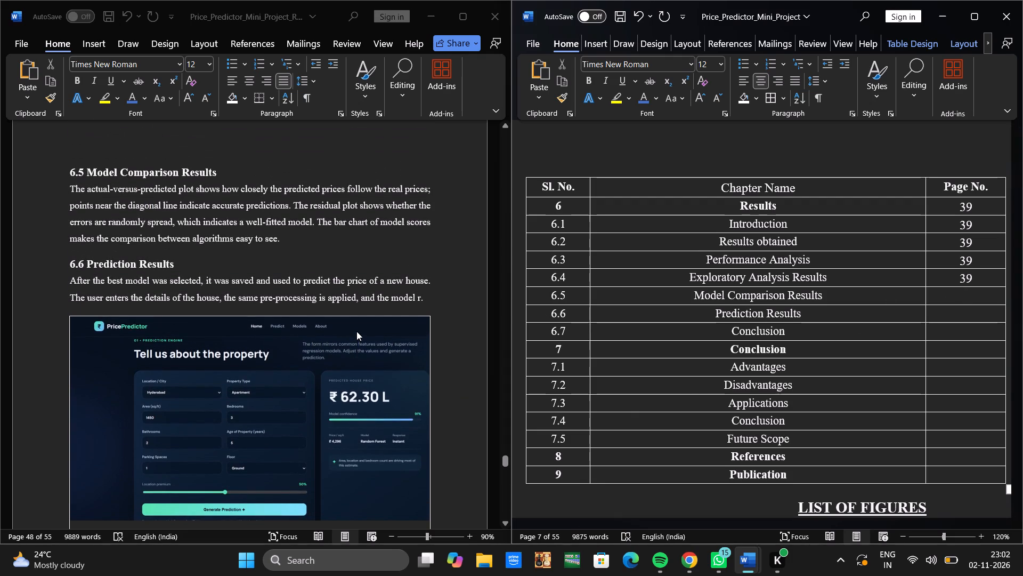
scroll(356, 331, "up", 1)
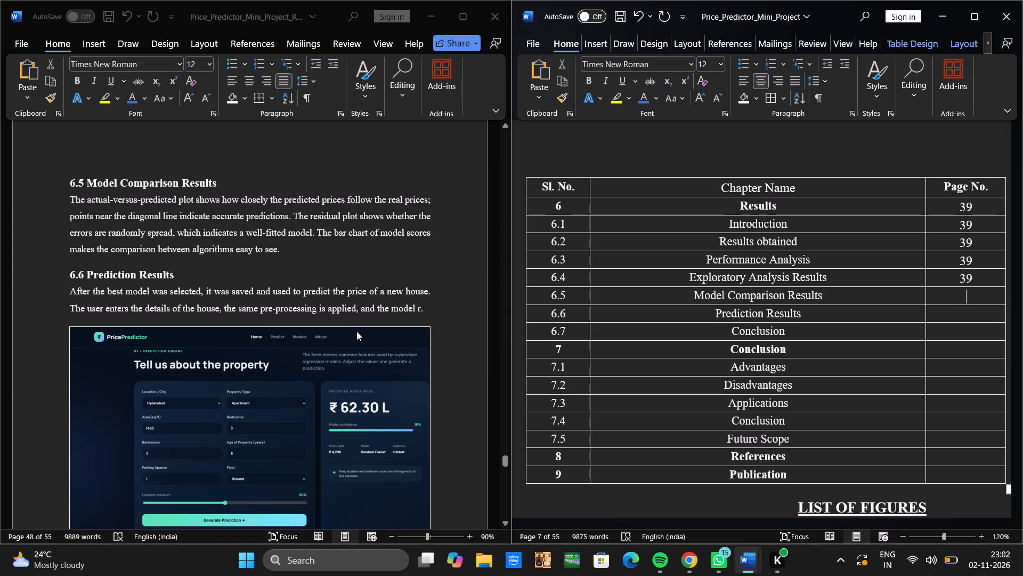
type("40")
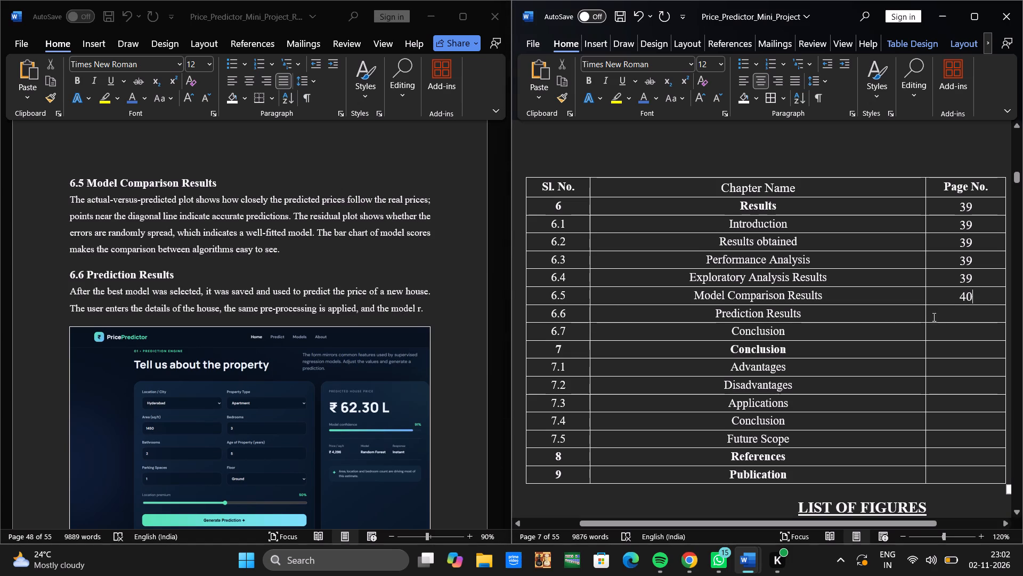
left_click(970, 316)
type("40")
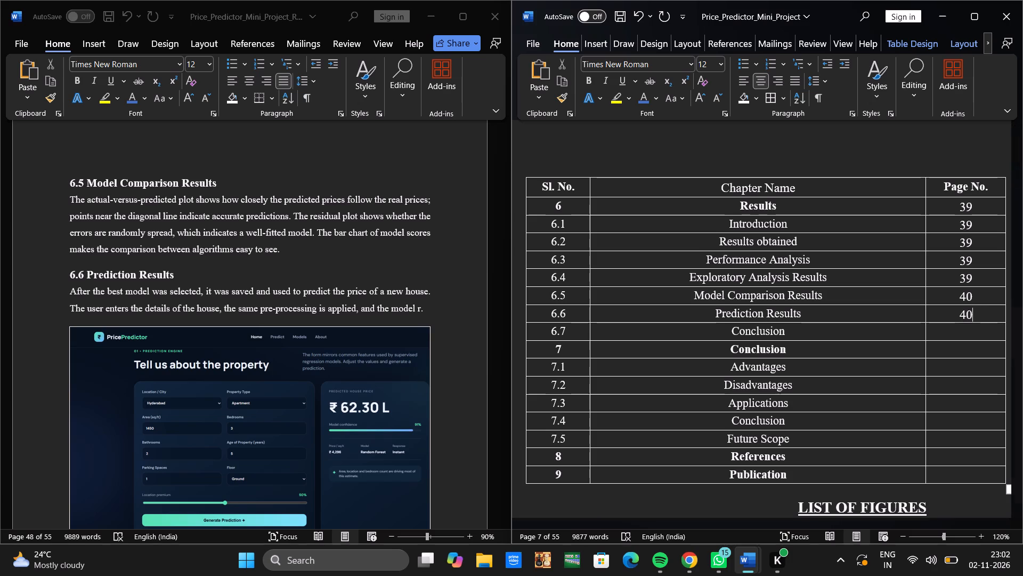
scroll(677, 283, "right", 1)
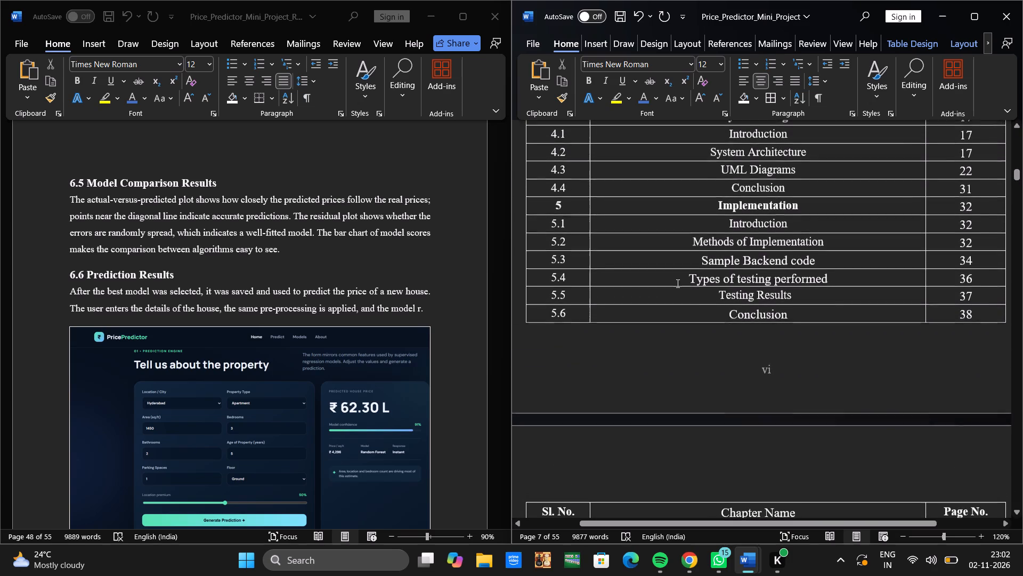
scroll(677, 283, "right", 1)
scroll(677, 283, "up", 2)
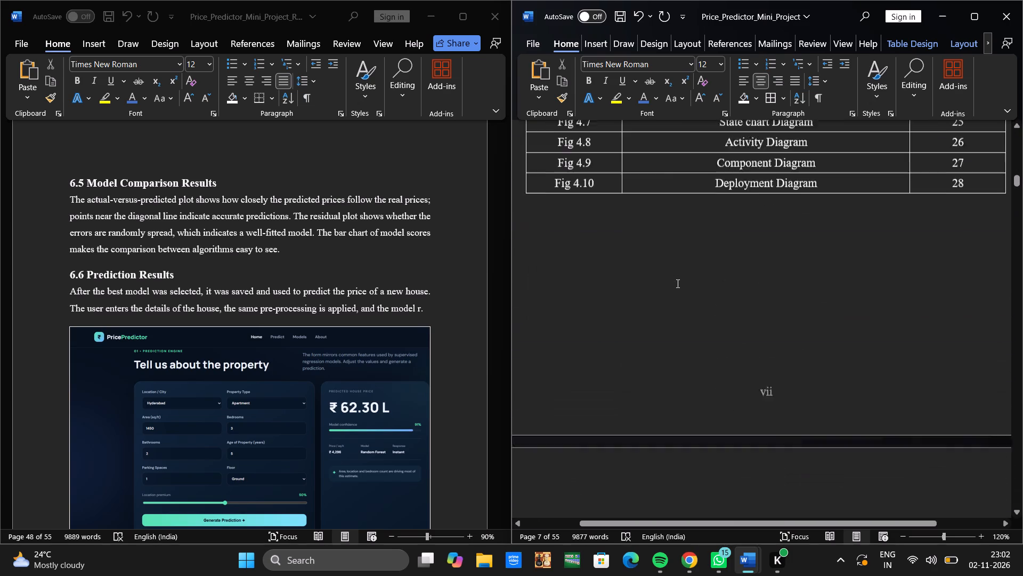
Find section 6.7 Conclusion in the report and enter 42 as its page number in the contents table.
scroll(677, 283, "up", 2)
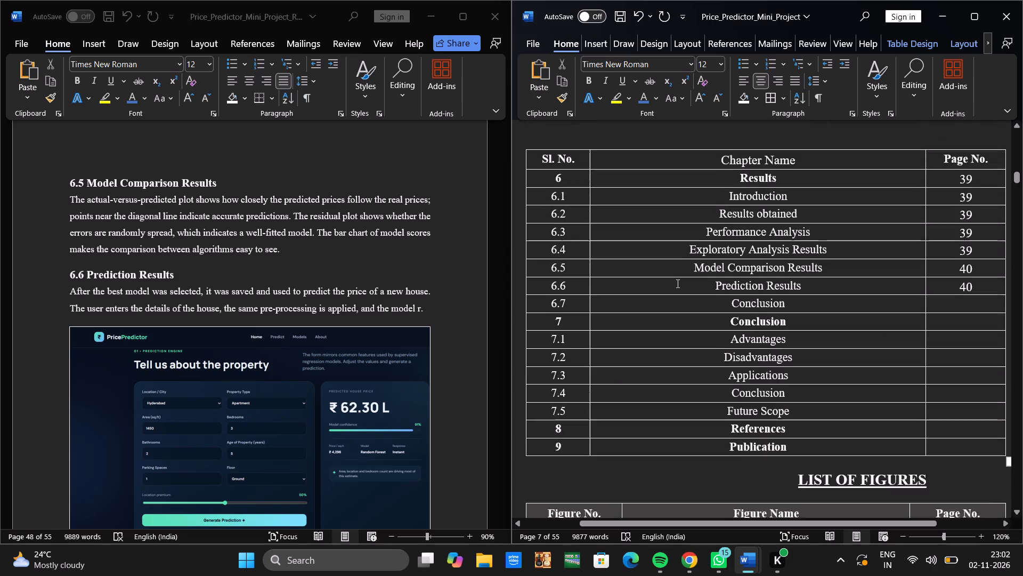
scroll(677, 283, "up", 1)
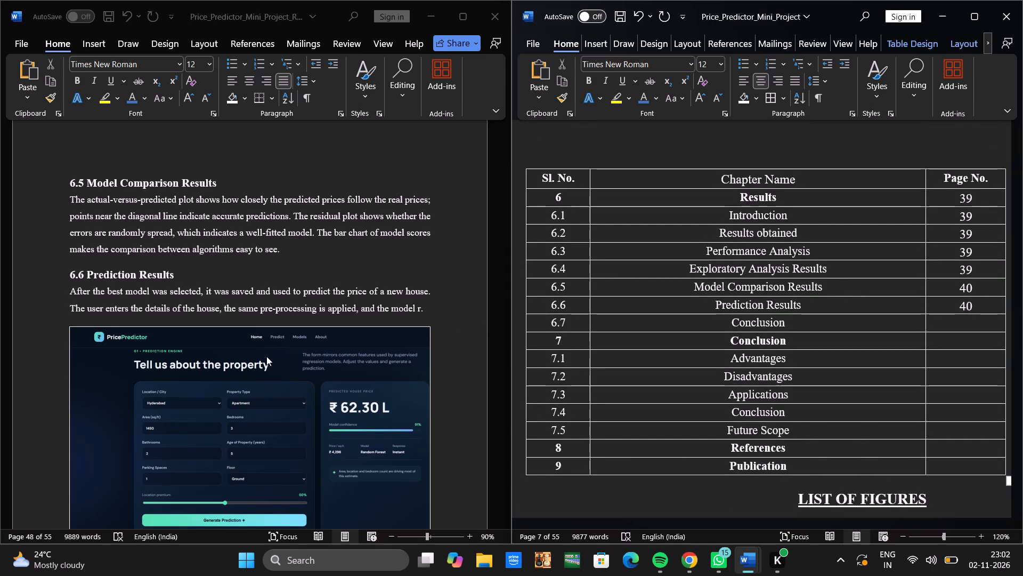
scroll(266, 356, "down", 4)
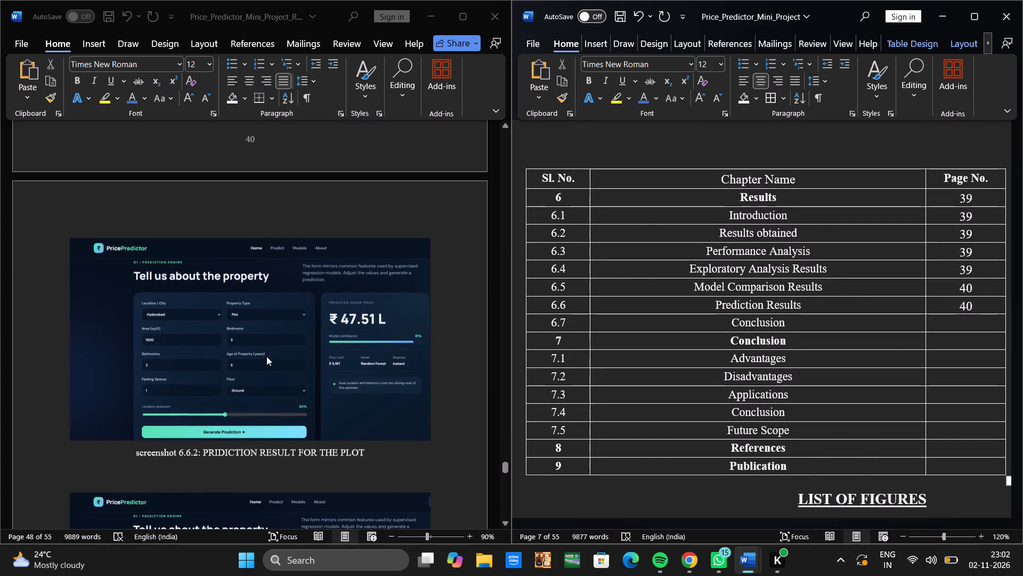
scroll(266, 356, "down", 3)
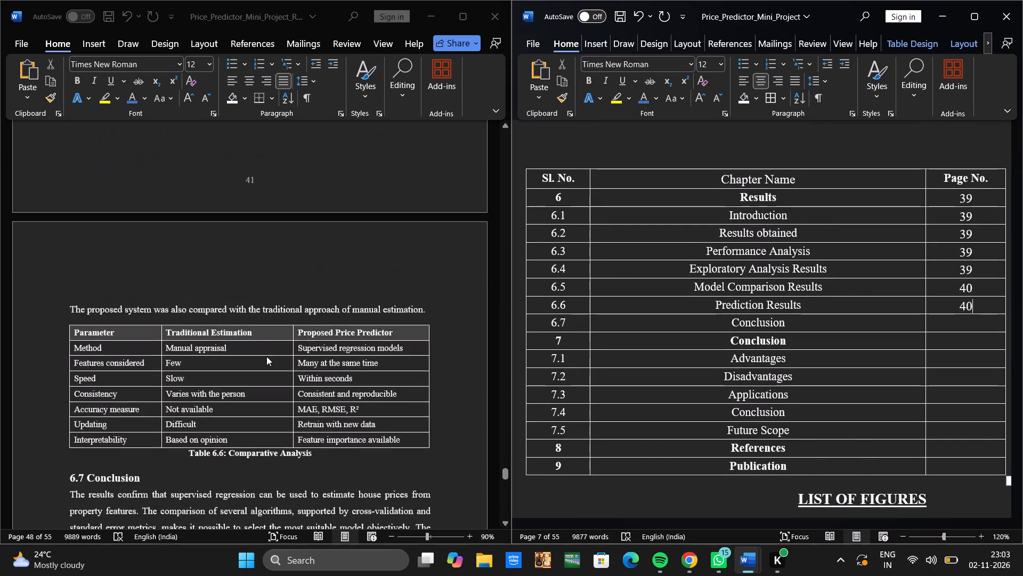
scroll(266, 356, "down", 3)
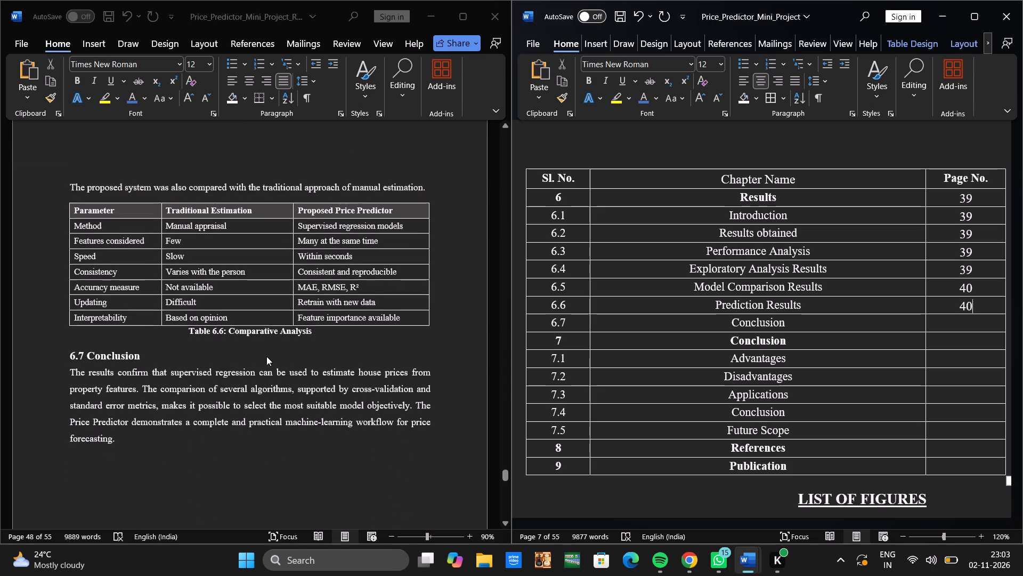
scroll(266, 356, "down", 2)
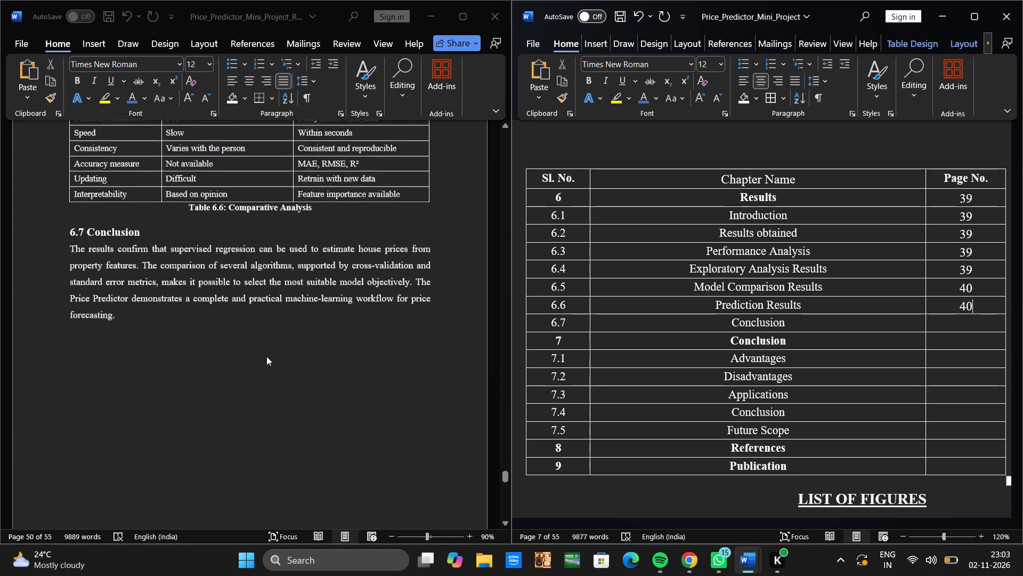
scroll(266, 356, "down", 1)
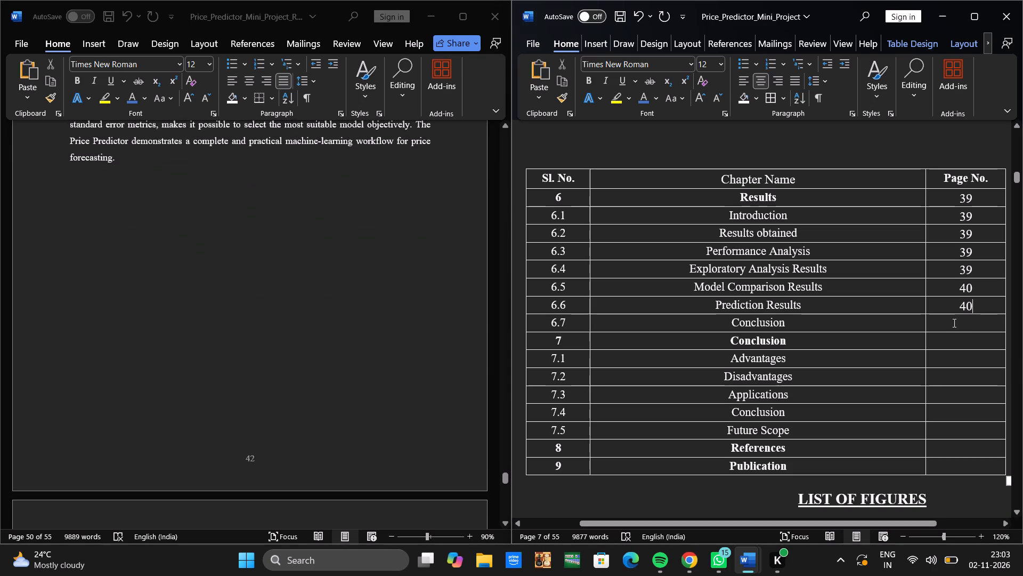
left_click(962, 323)
type("42")
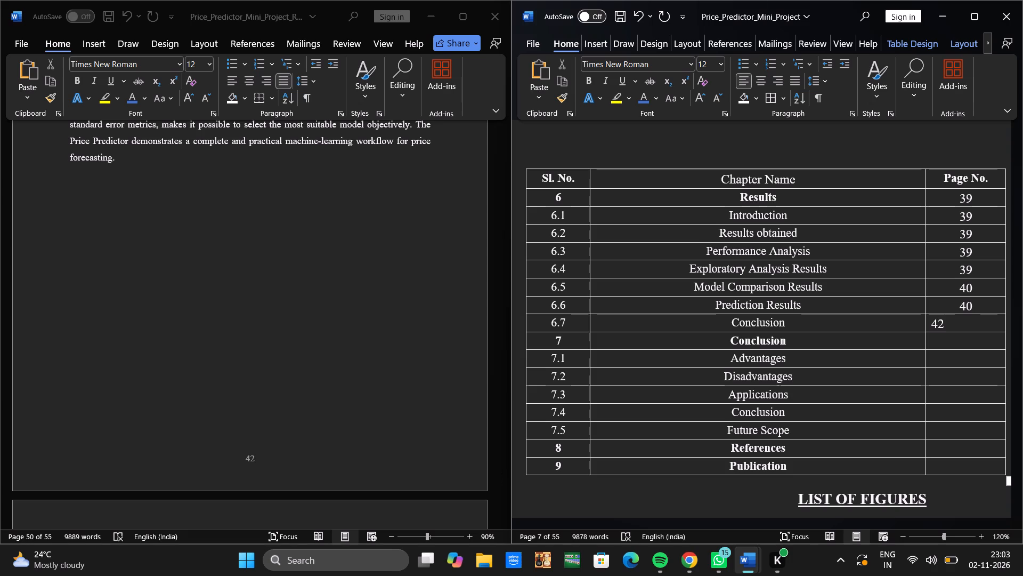
Pad the 6.7 page number with leading spaces so it lines up with the centred numbers above it.
key("Left")
key("Left")
key("space")
key("space")
key("space")
key("space")
key("space")
key("space")
key("space")
key("space")
key("space")
Check where chapter 7 starts in the report and enter page 43 for chapter 7 and sections 7.1, 7.2 and 7.3.
scroll(409, 305, "down", 3)
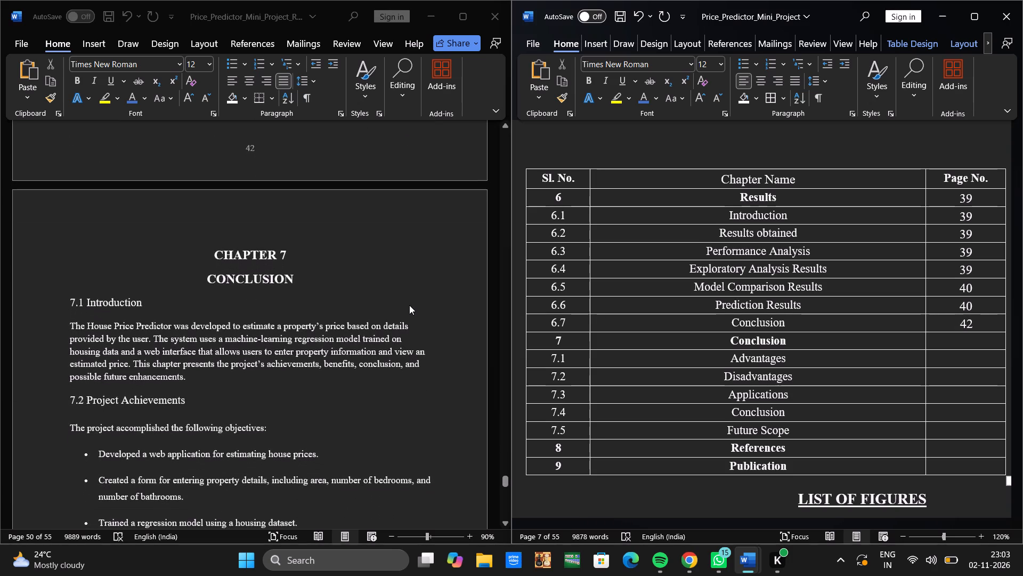
scroll(409, 305, "down", 1)
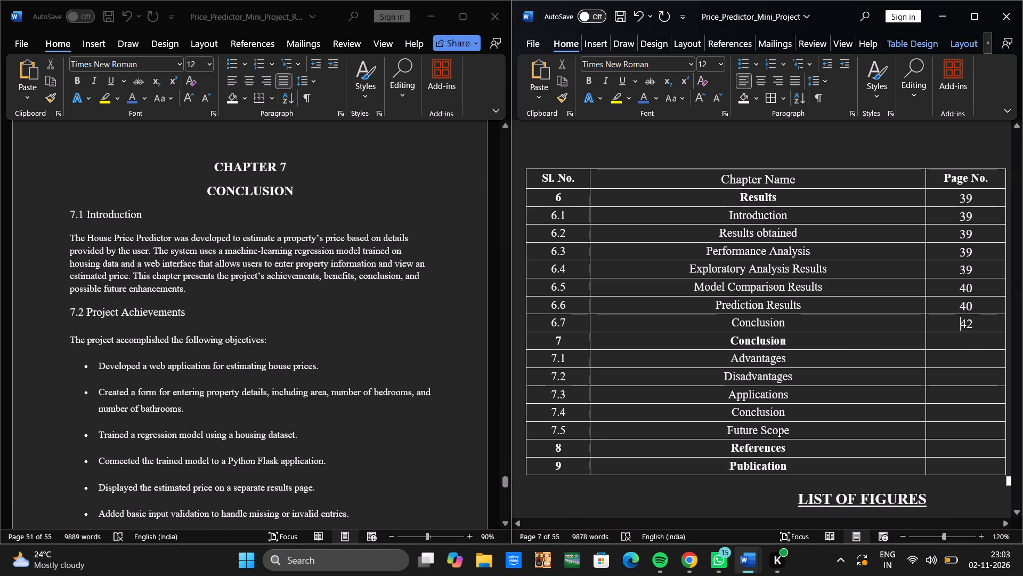
left_click(977, 343)
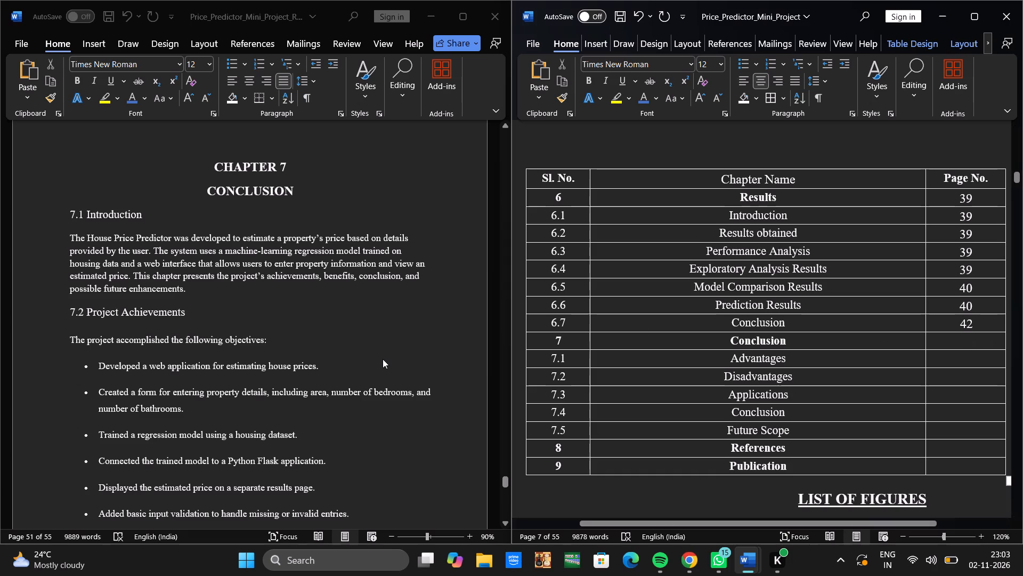
scroll(384, 359, "down", 3)
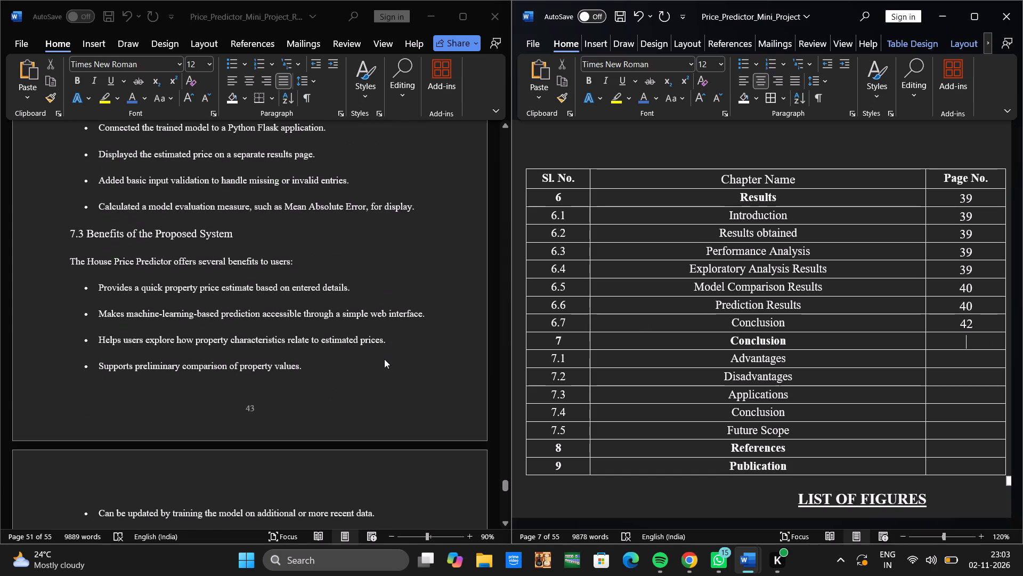
type("43")
left_click(967, 355)
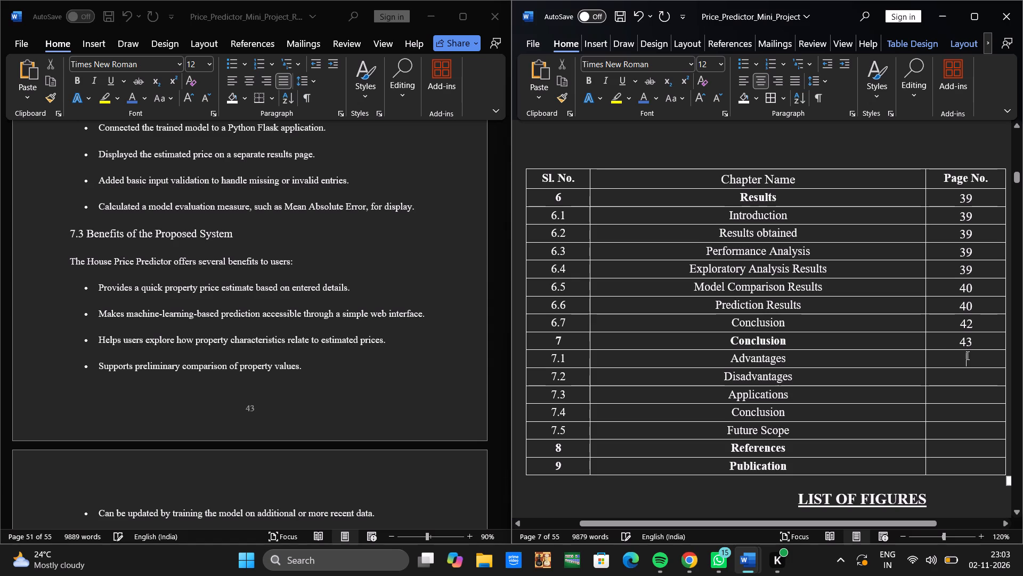
type("43")
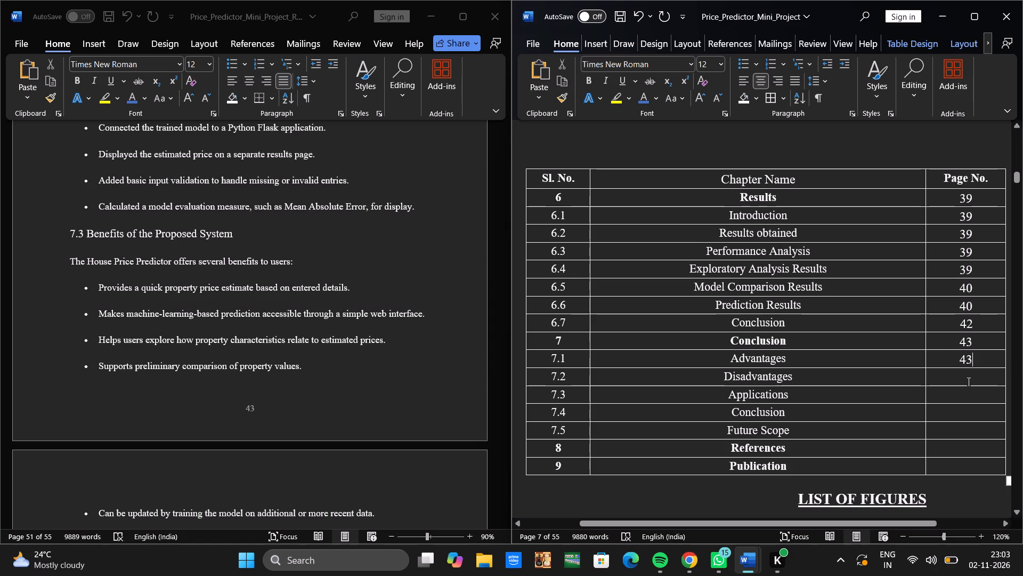
left_click(968, 381)
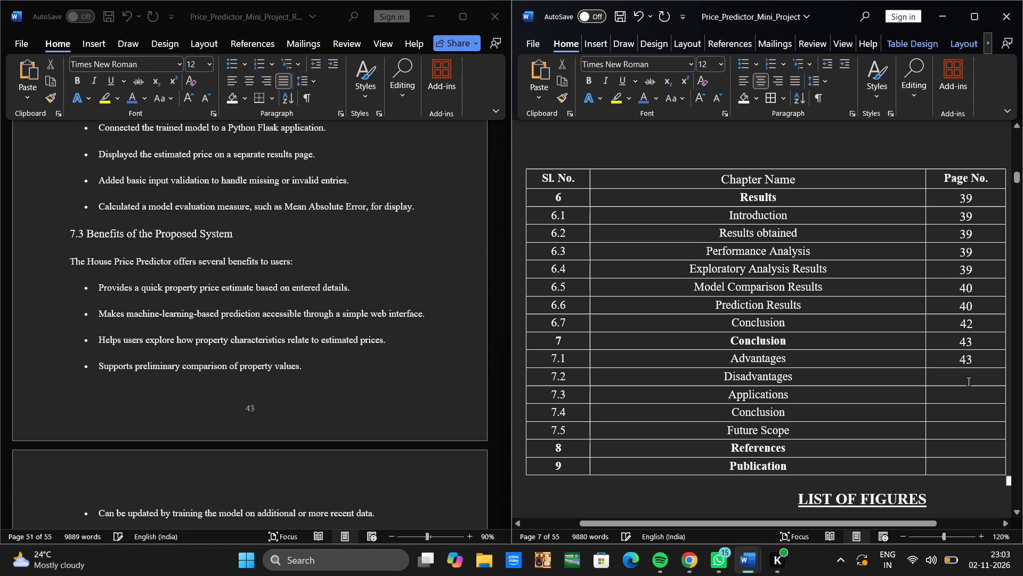
type("43")
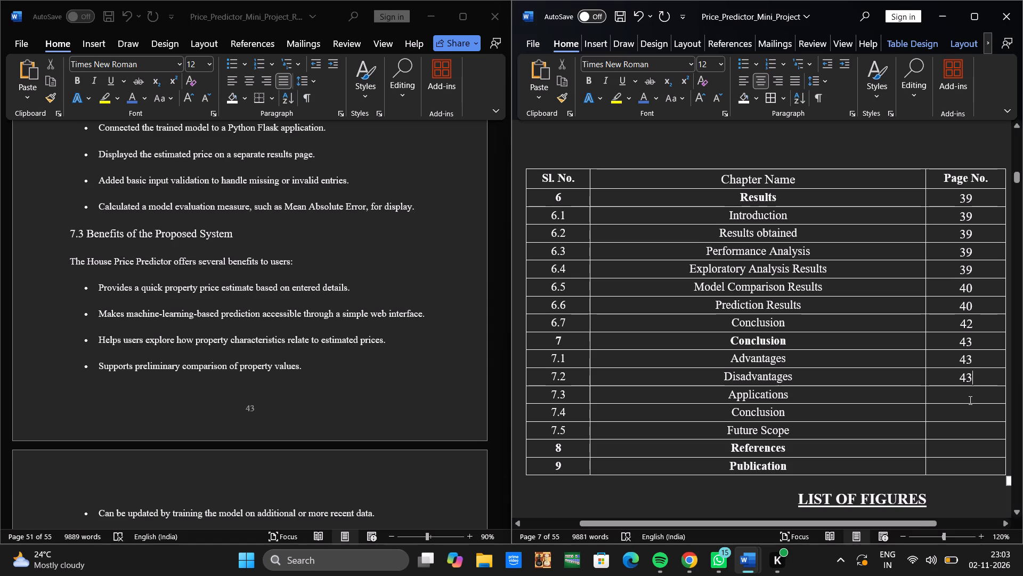
left_click(969, 400)
type("43")
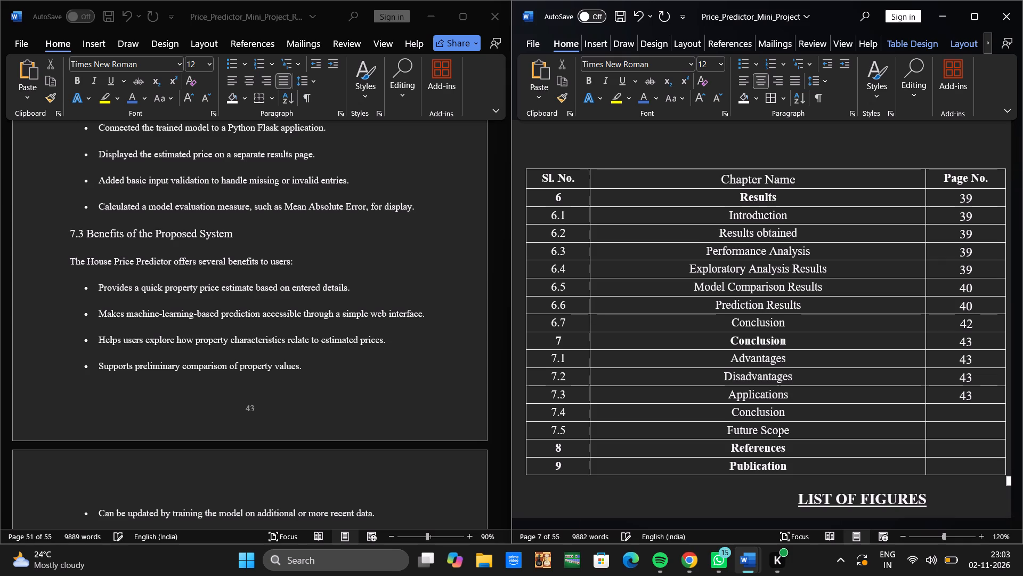
Find section 7.4 Conclusion in the report and enter 44 as its page number in the contents table.
left_click(967, 417)
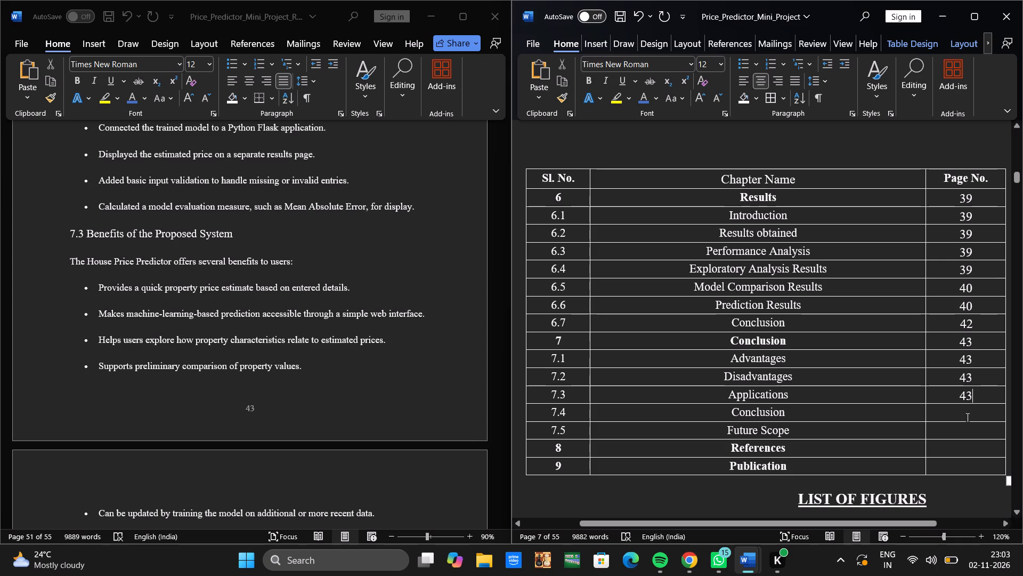
scroll(335, 387, "down", 1)
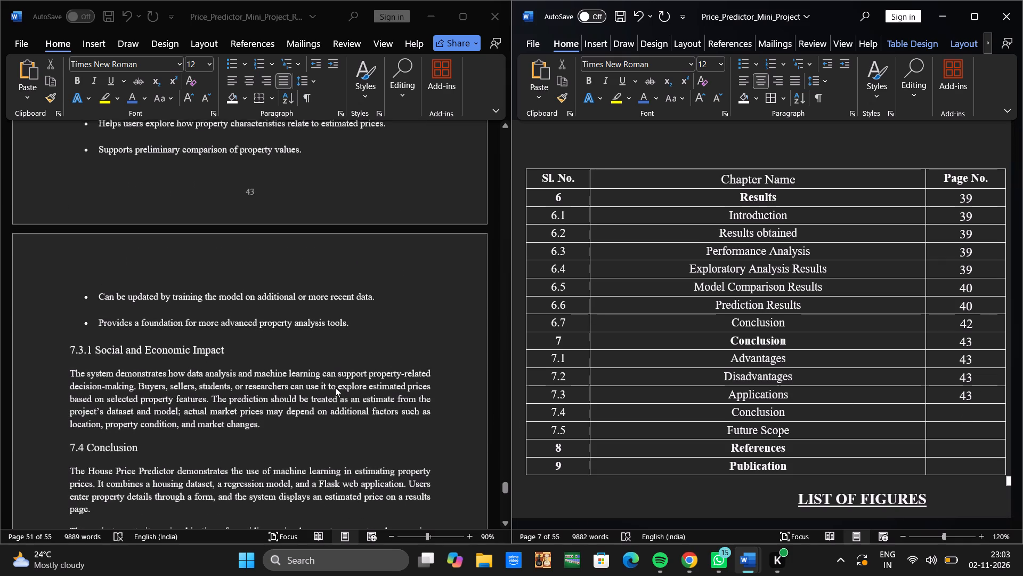
scroll(335, 387, "down", 3)
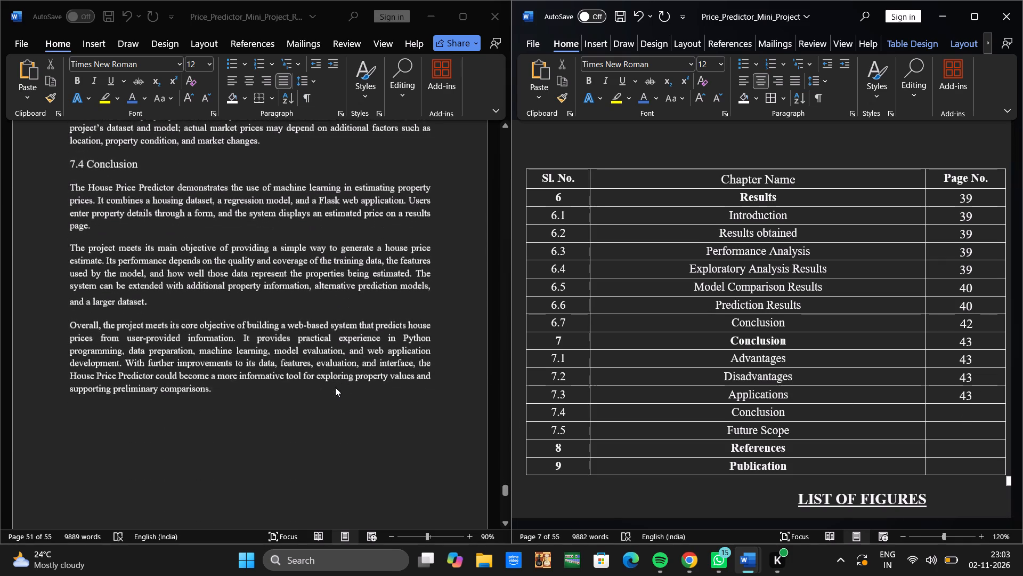
scroll(335, 387, "down", 2)
type("44")
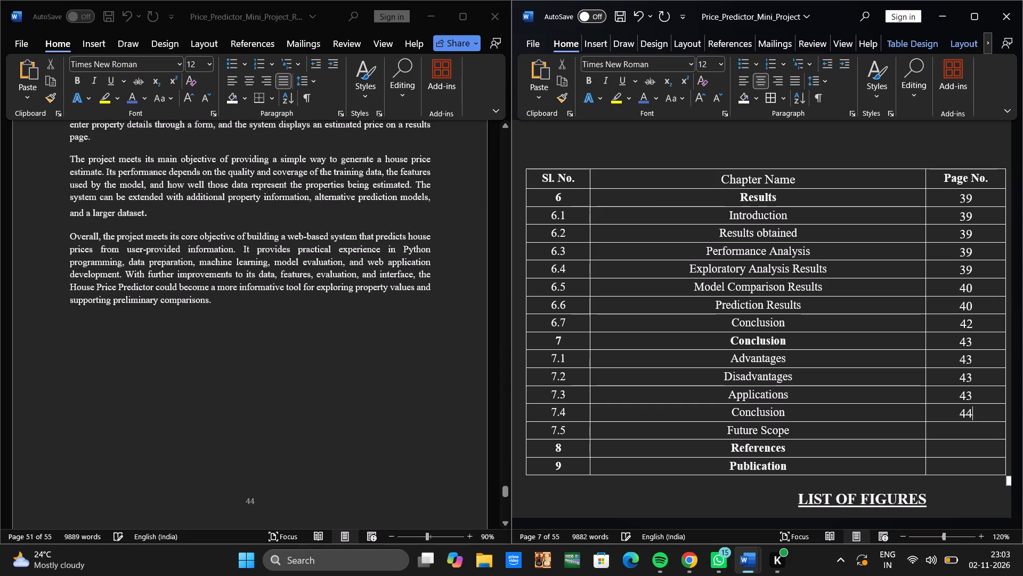
Find section 7.5 Future Scope in the report and enter 45 as its page number in the contents table.
left_click(335, 387)
scroll(290, 395, "down", 2)
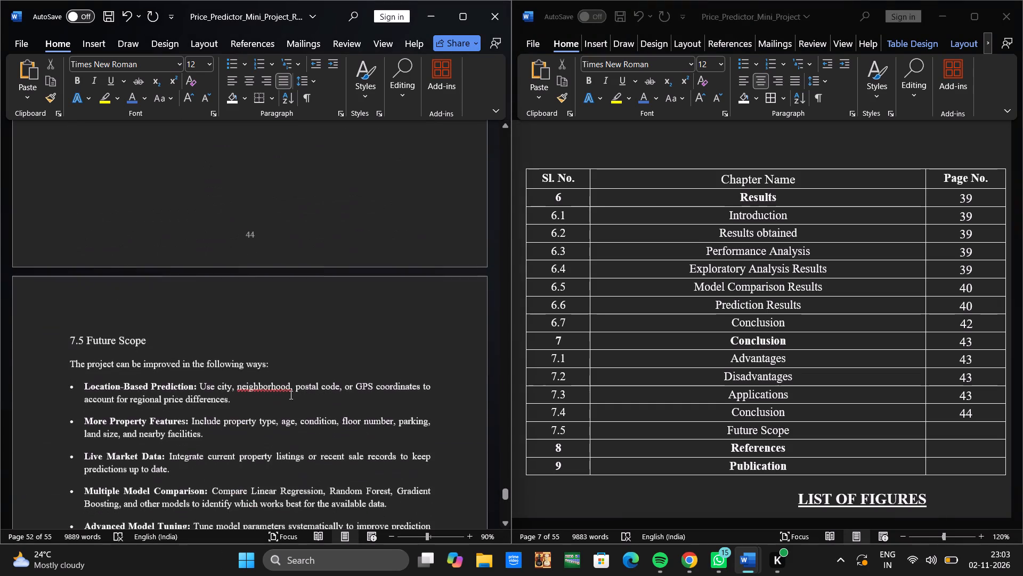
scroll(290, 395, "down", 5)
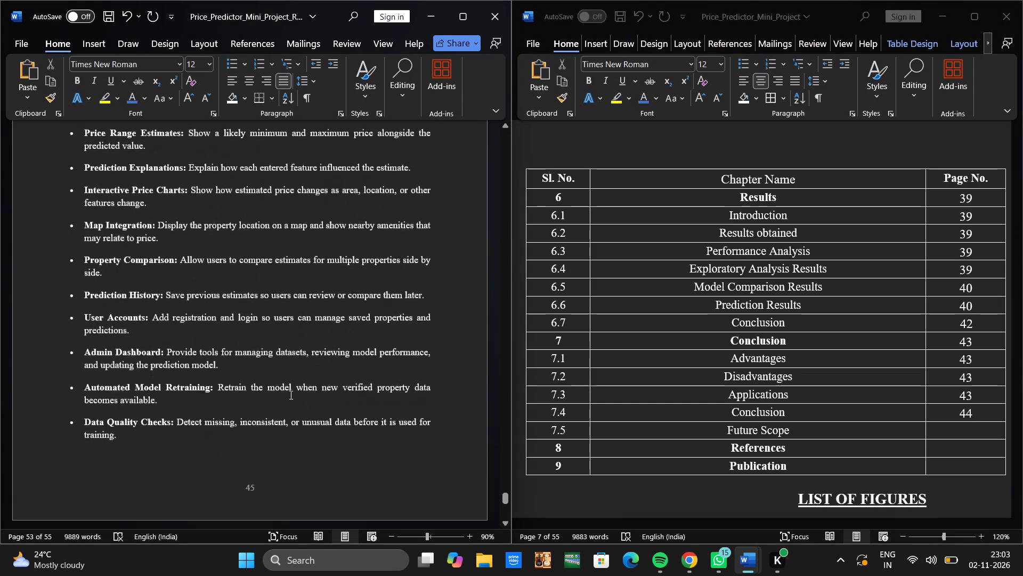
scroll(290, 395, "down", 1)
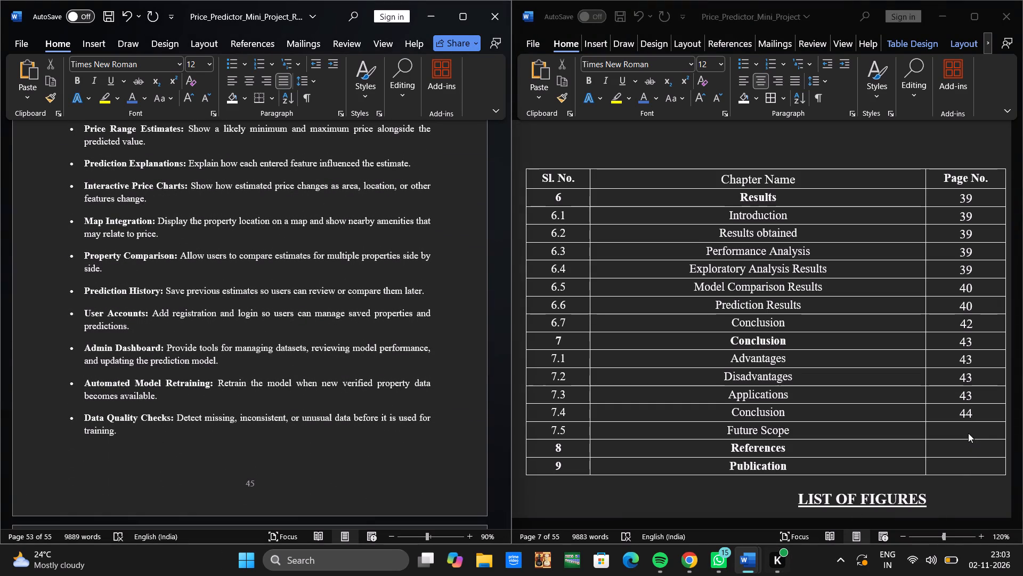
left_click(968, 433)
left_click(968, 433)
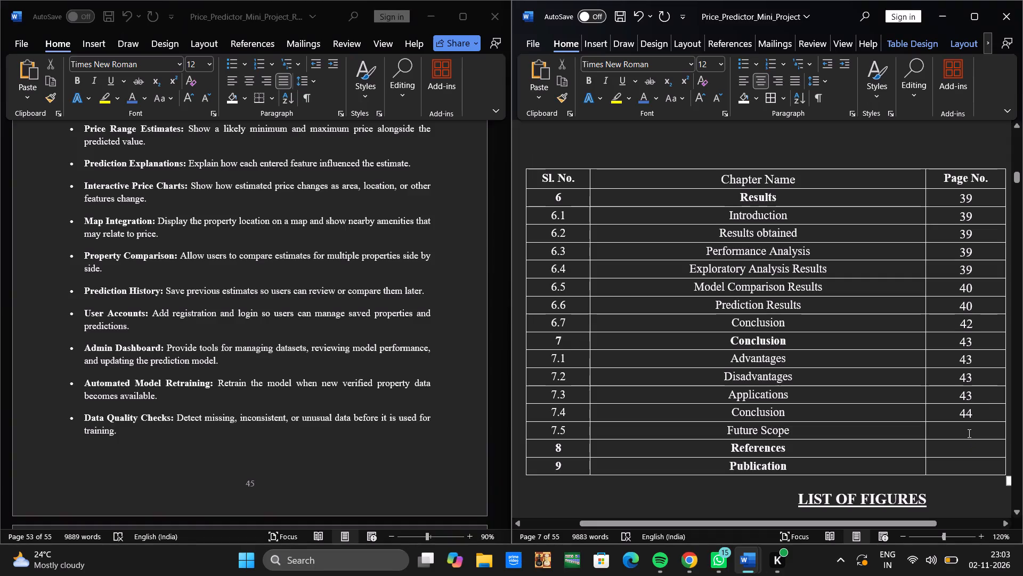
type("45")
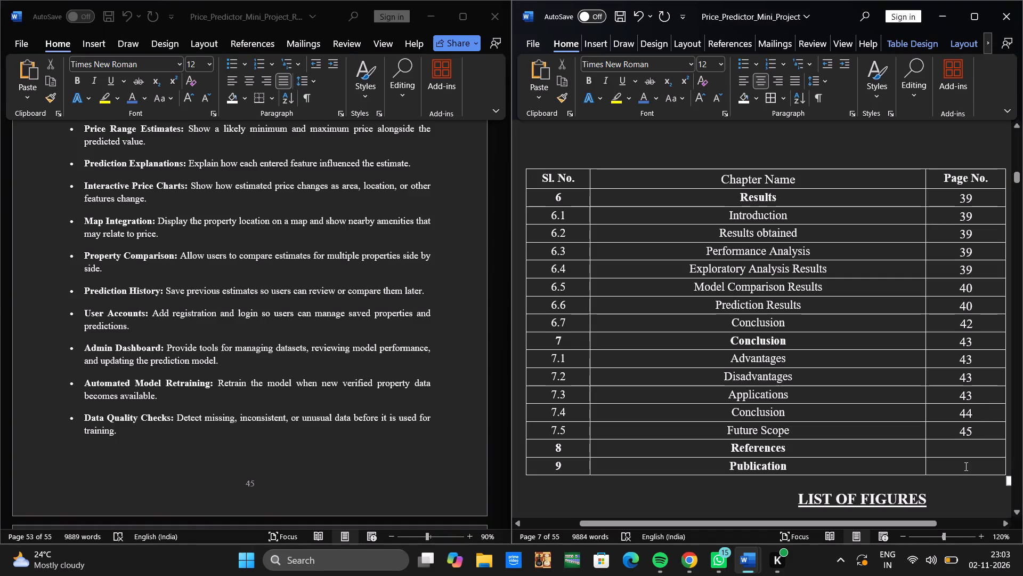
Check the report's final pages and enter page numbers 46 for References and 47 for Publication in the contents table.
left_click(963, 453)
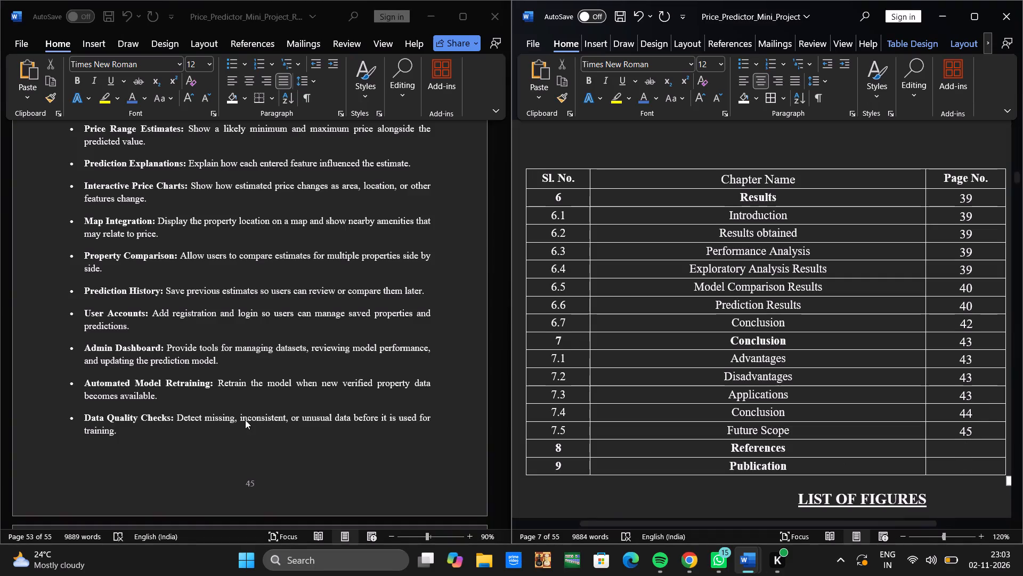
scroll(245, 420, "down", 10)
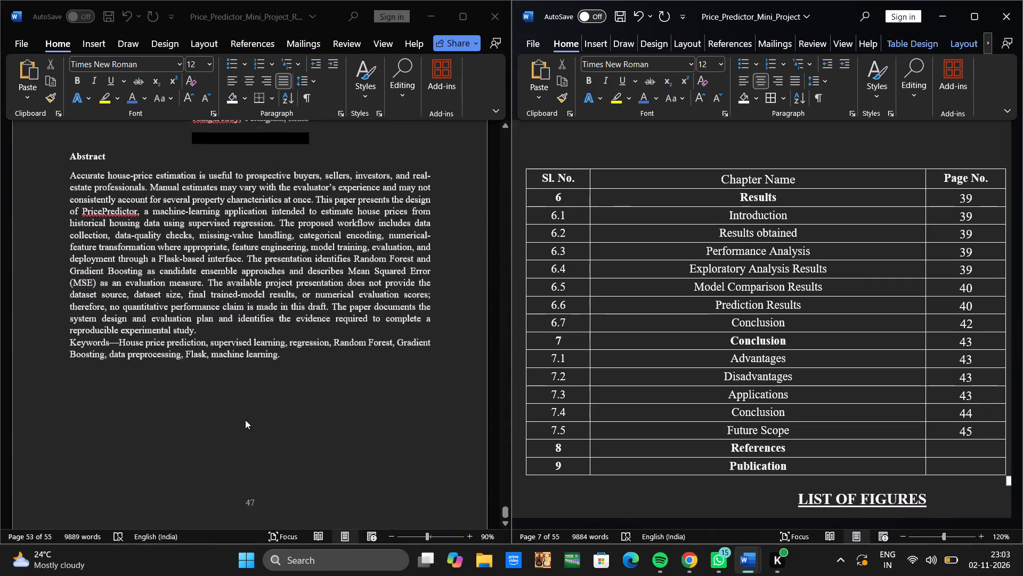
type("46")
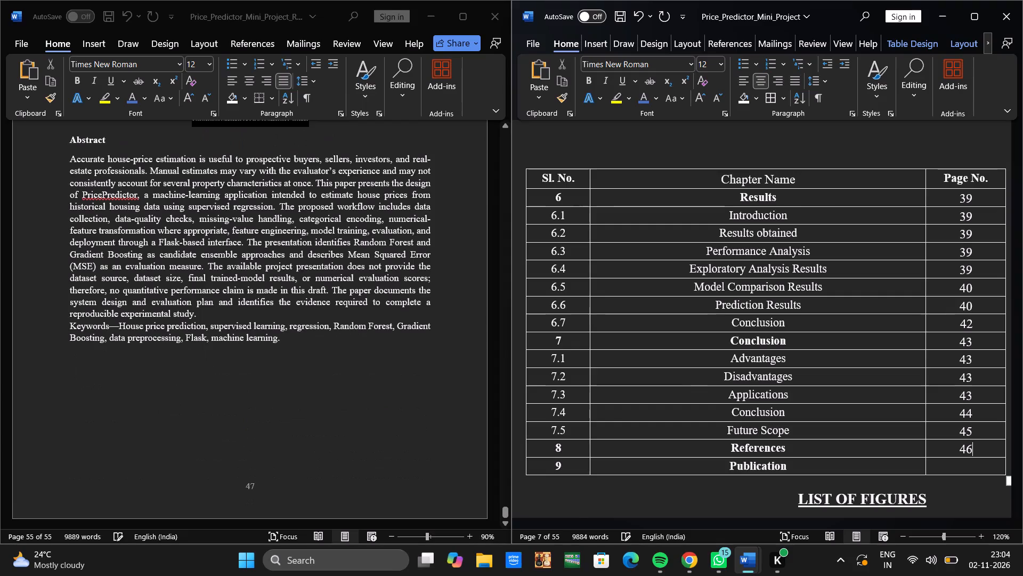
left_click(970, 469)
type("47")
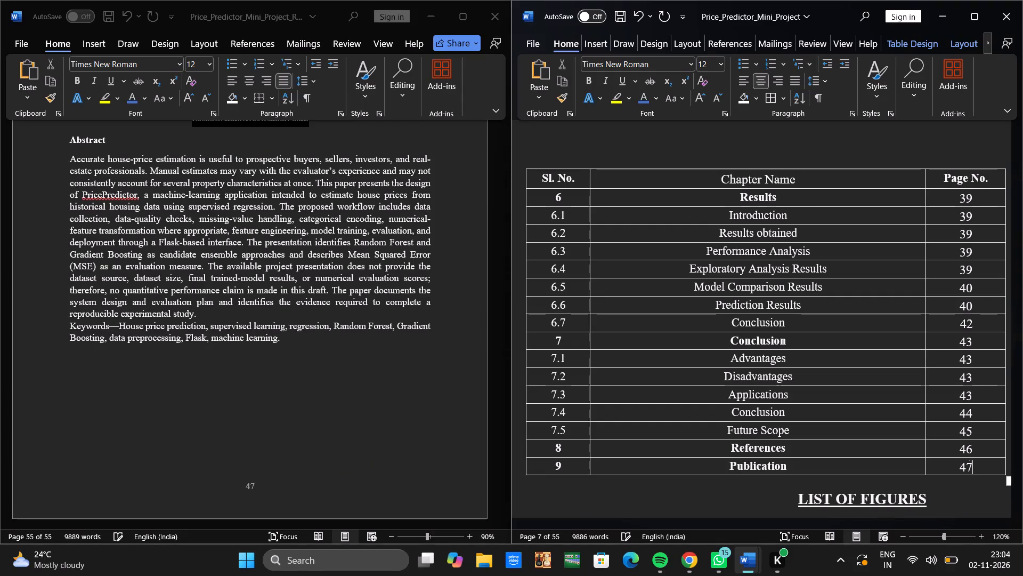
scroll(970, 469, "down", 2)
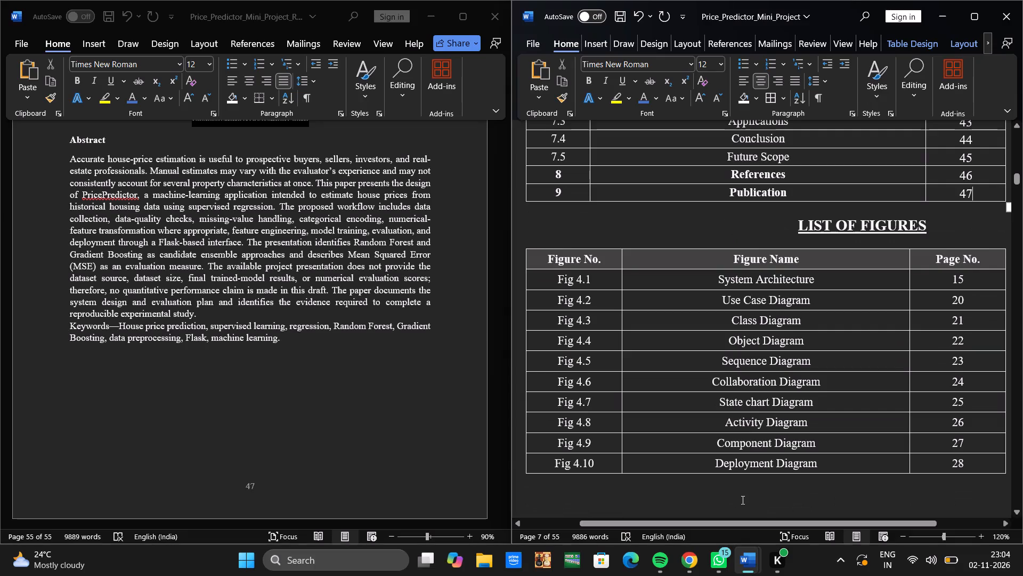
Review the lists of tables and screenshots after the contents table, and go back to chapter 1 of the report to check them against it.
scroll(742, 500, "down", 4)
scroll(742, 500, "right", 1)
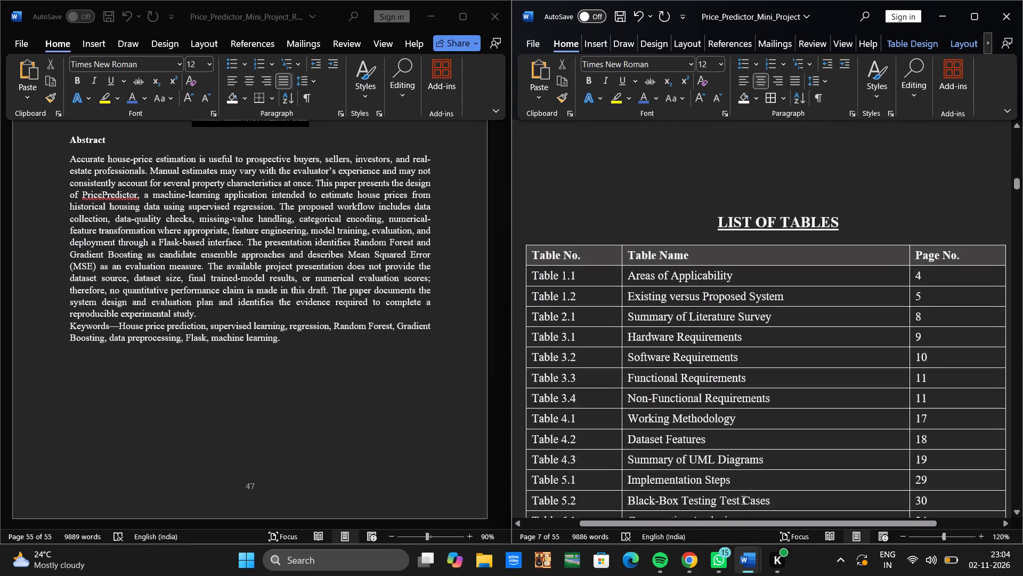
scroll(742, 500, "right", 2)
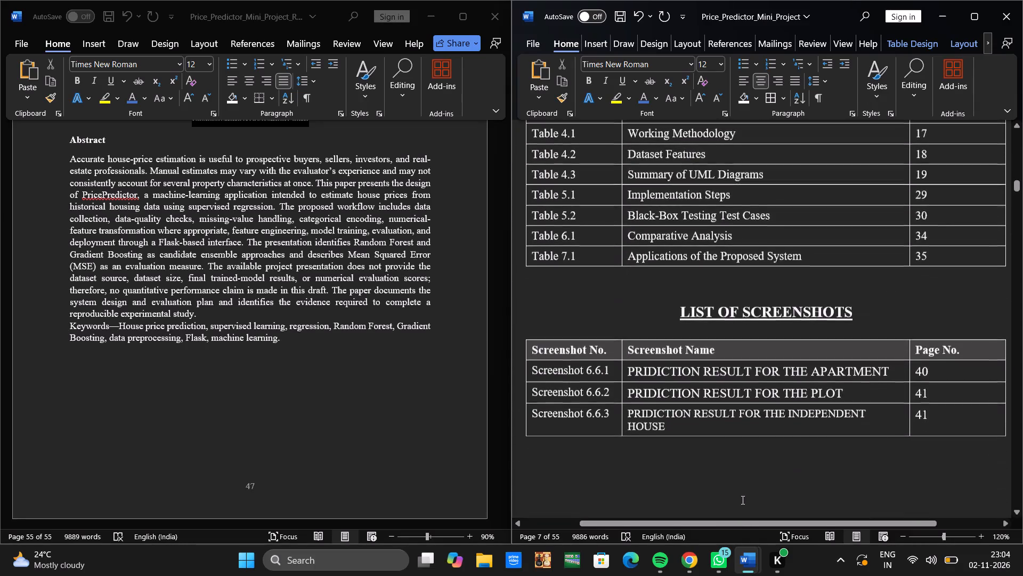
scroll(284, 417, "down", 1)
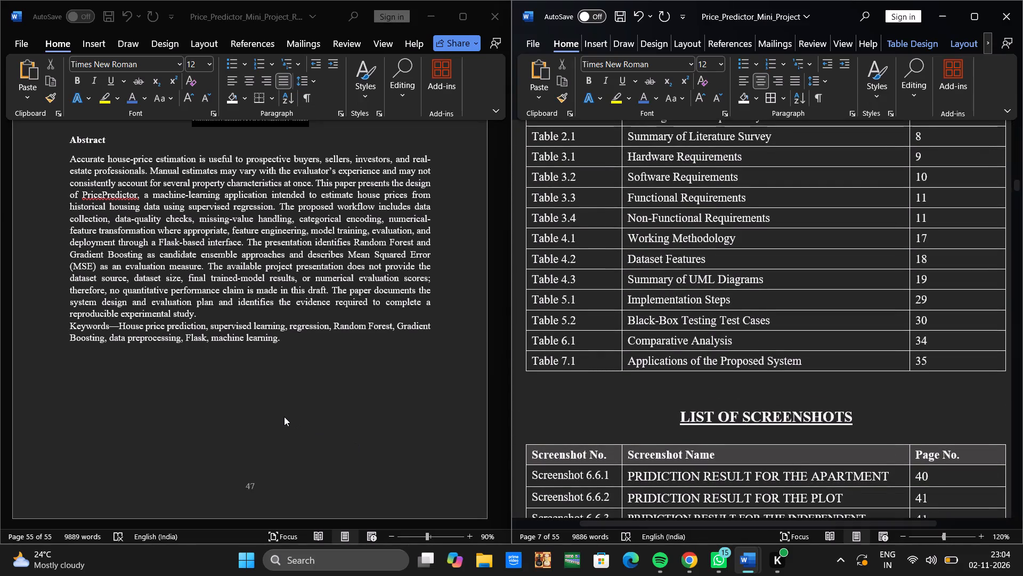
scroll(284, 417, "down", 1)
scroll(284, 417, "up", 3)
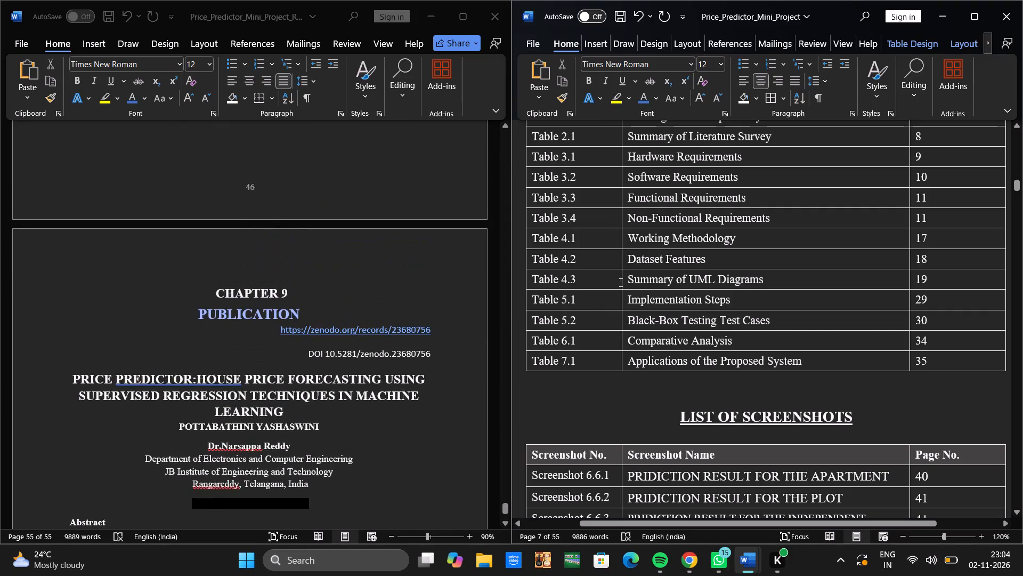
scroll(620, 282, "up", 1)
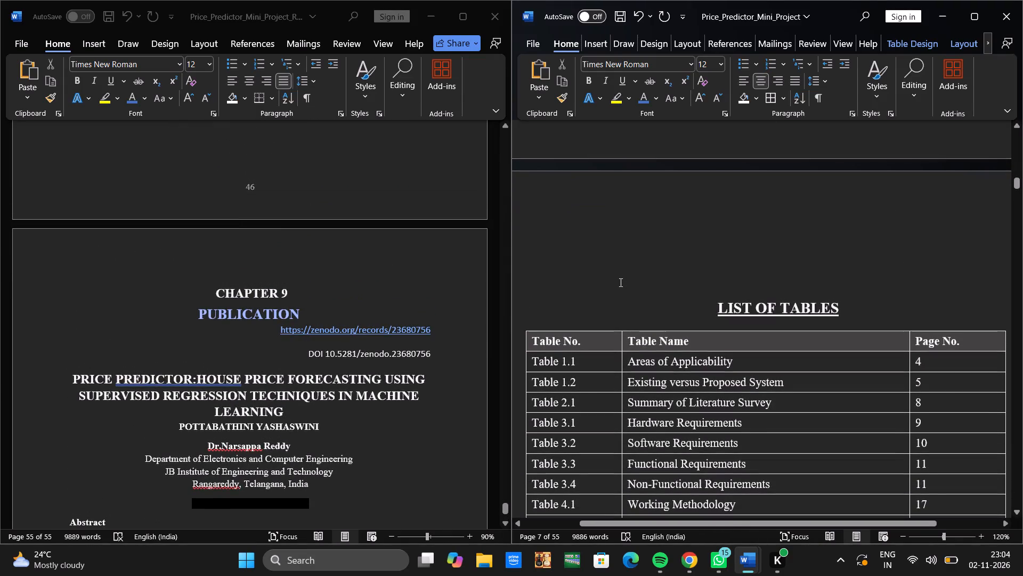
scroll(355, 284, "up", 20)
scroll(355, 284, "up", 19)
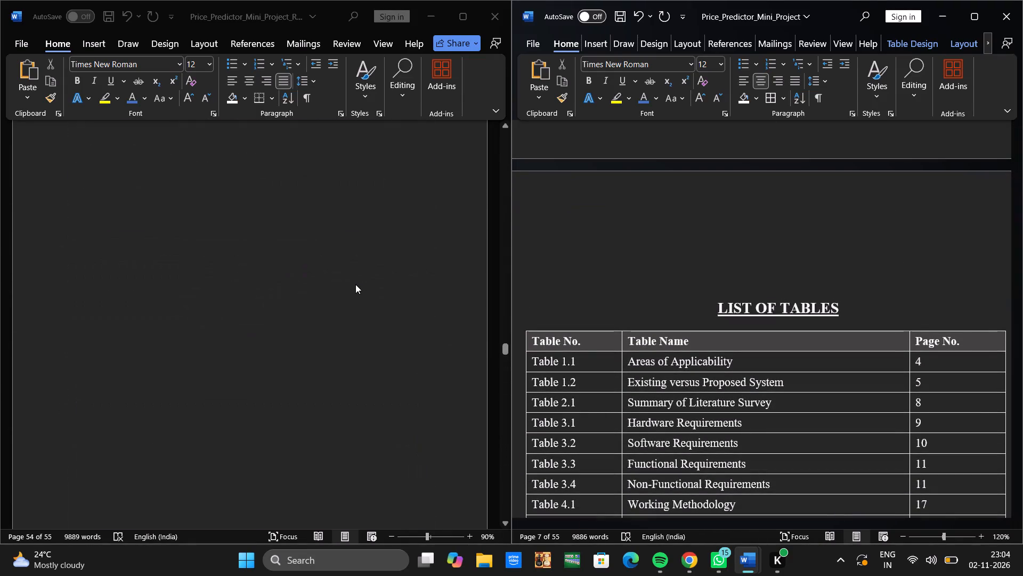
scroll(355, 284, "up", 13)
scroll(355, 284, "down", 6)
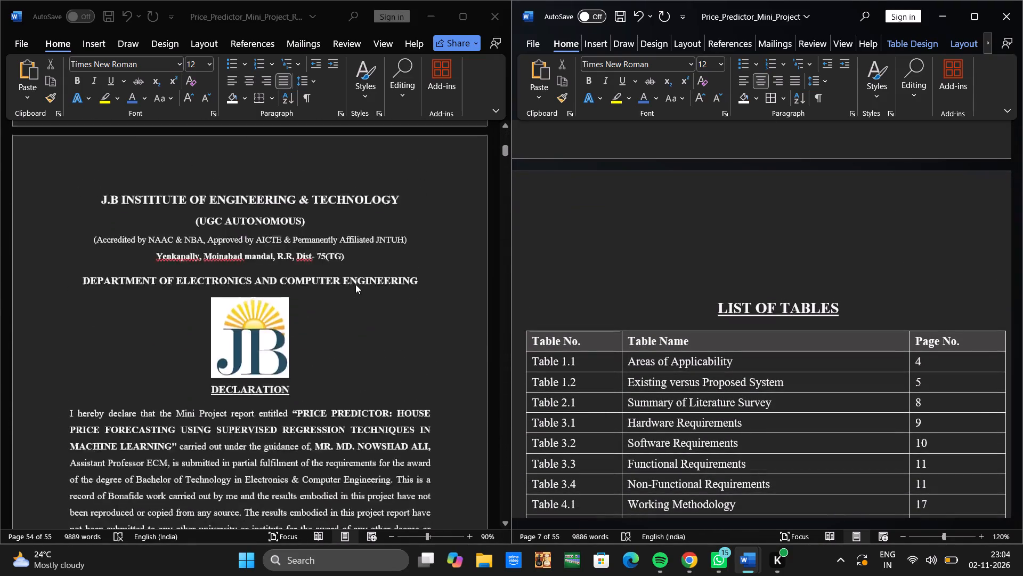
scroll(355, 284, "down", 17)
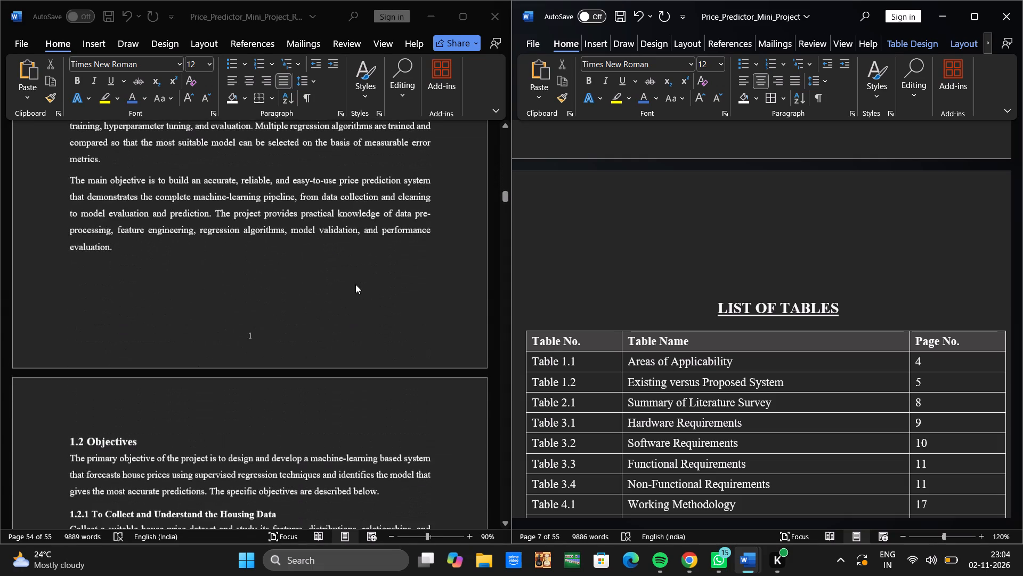
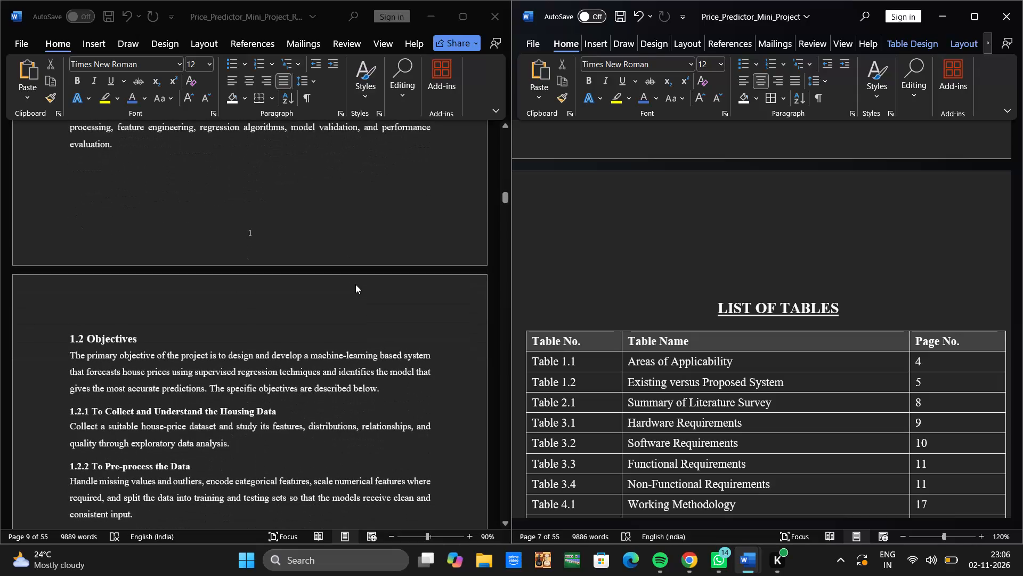
Find the Areas of Applicability table in chapter 1 of the report and renumber its entry in the list of tables as Table 1.5.
scroll(355, 284, "up", 5)
scroll(355, 284, "right", 1)
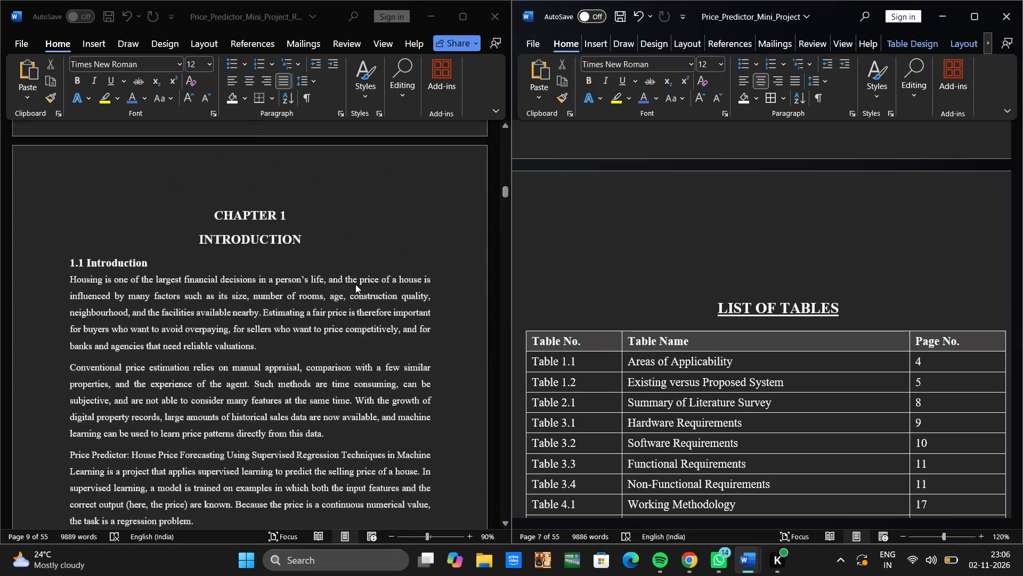
scroll(355, 284, "right", 1)
scroll(355, 284, "down", 3)
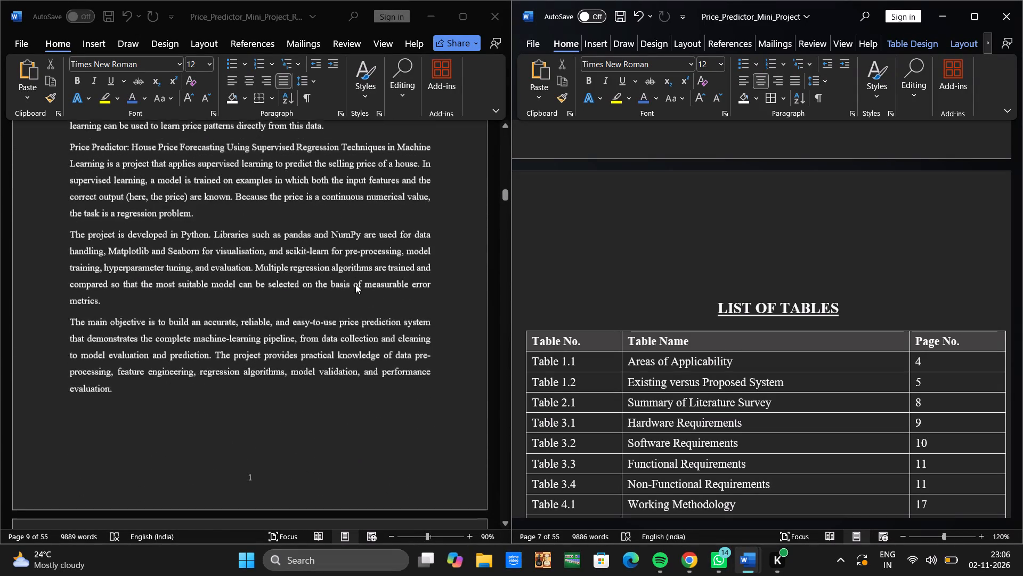
scroll(355, 284, "down", 5)
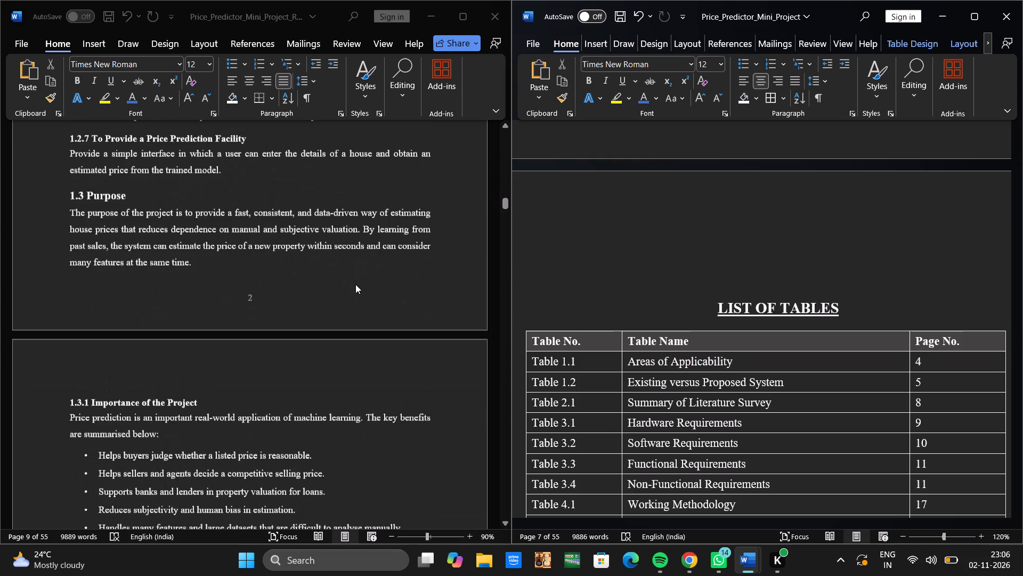
scroll(355, 284, "down", 5)
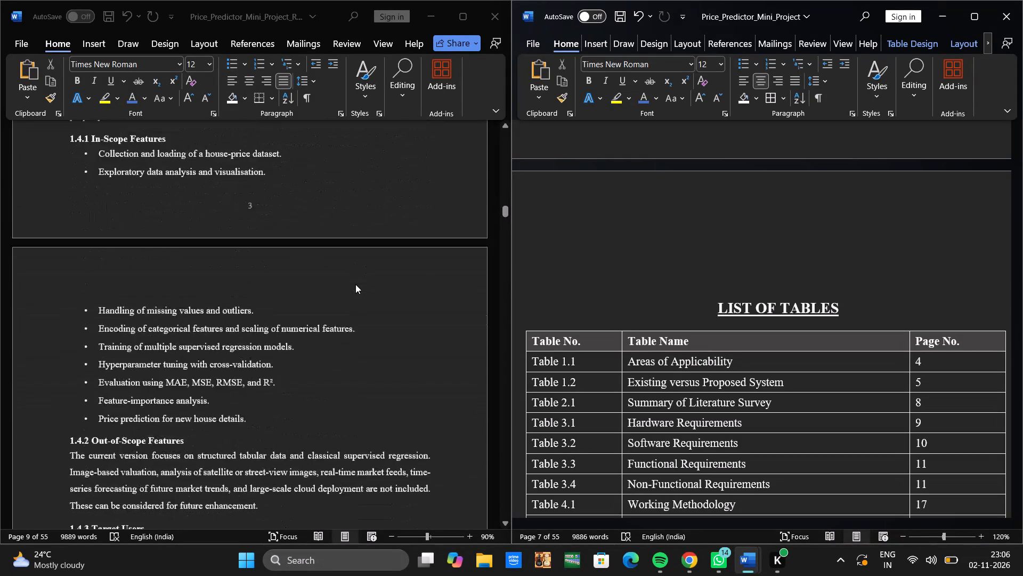
scroll(355, 284, "down", 3)
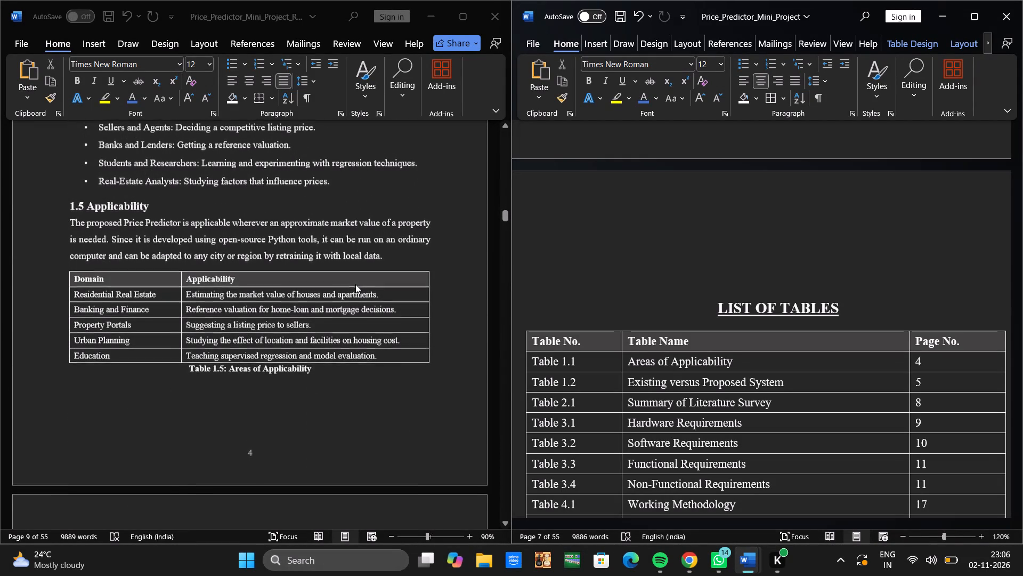
scroll(355, 284, "down", 2)
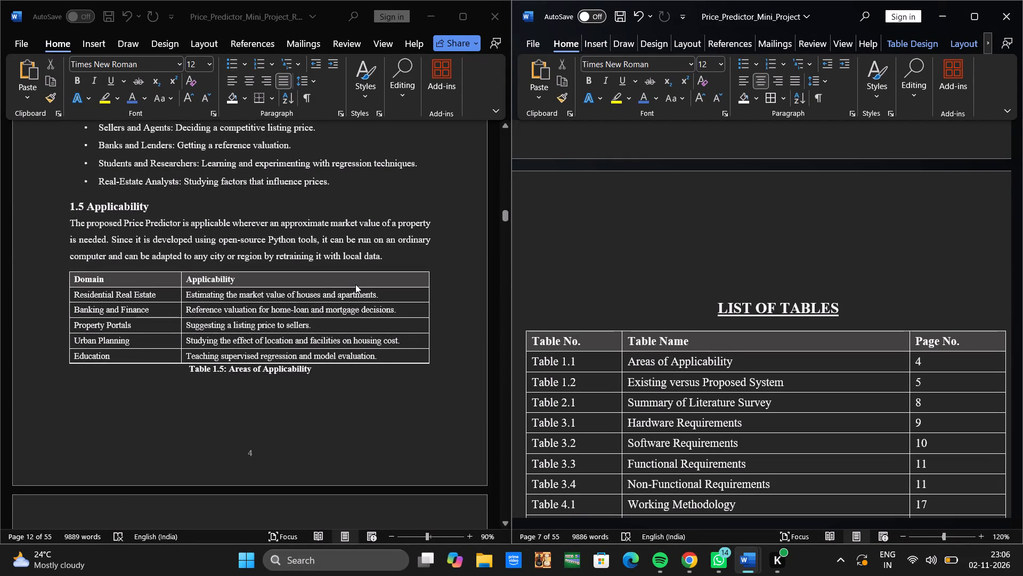
left_click(600, 367)
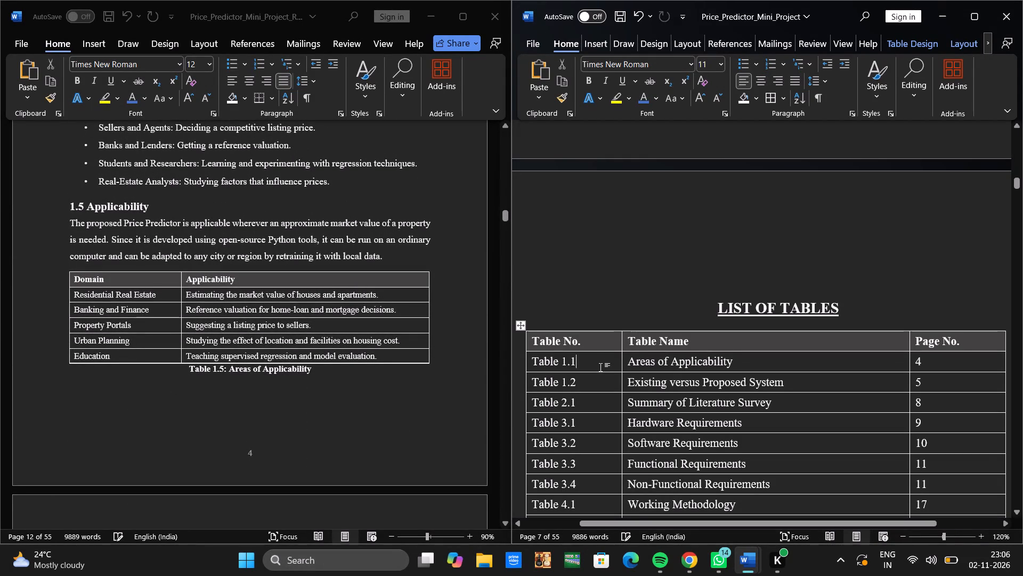
key("BackSpace")
key("5")
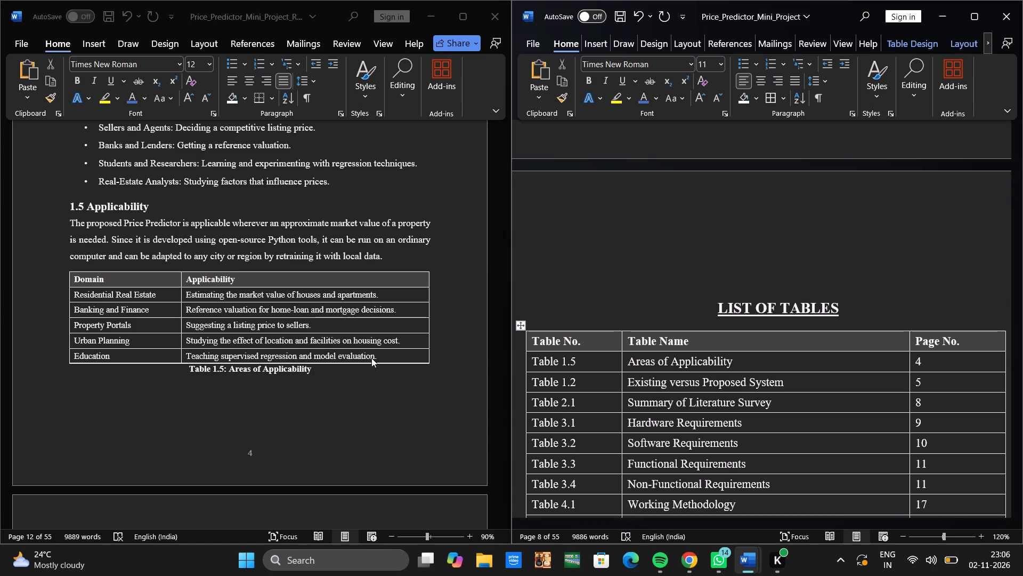
Recheck sections 1.4 and 1.5 of the report and look over the lists of figures and tables for remaining entries to verify.
scroll(371, 358, "up", 3)
scroll(371, 358, "down", 1)
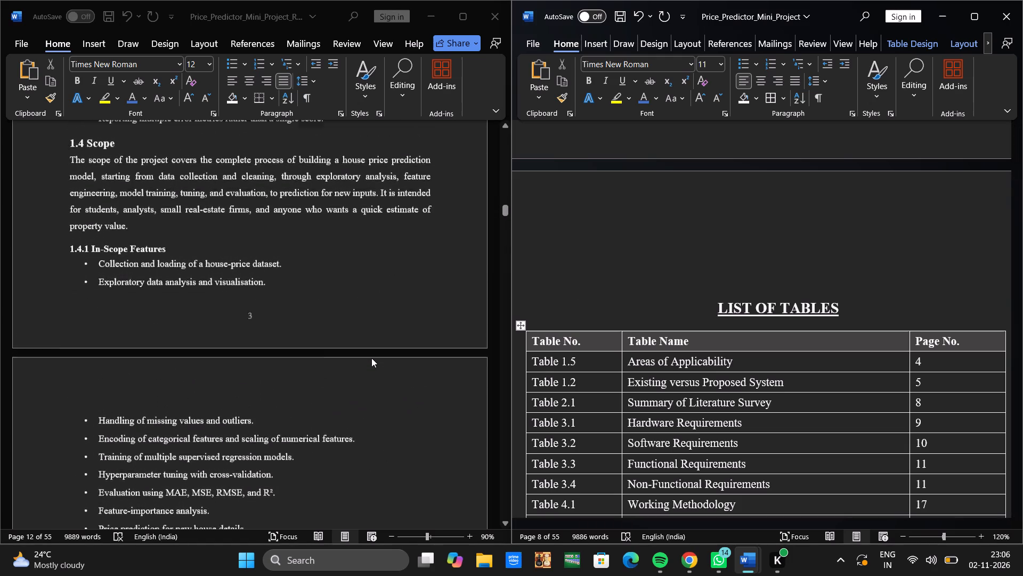
scroll(371, 358, "down", 1)
scroll(677, 303, "down", 1)
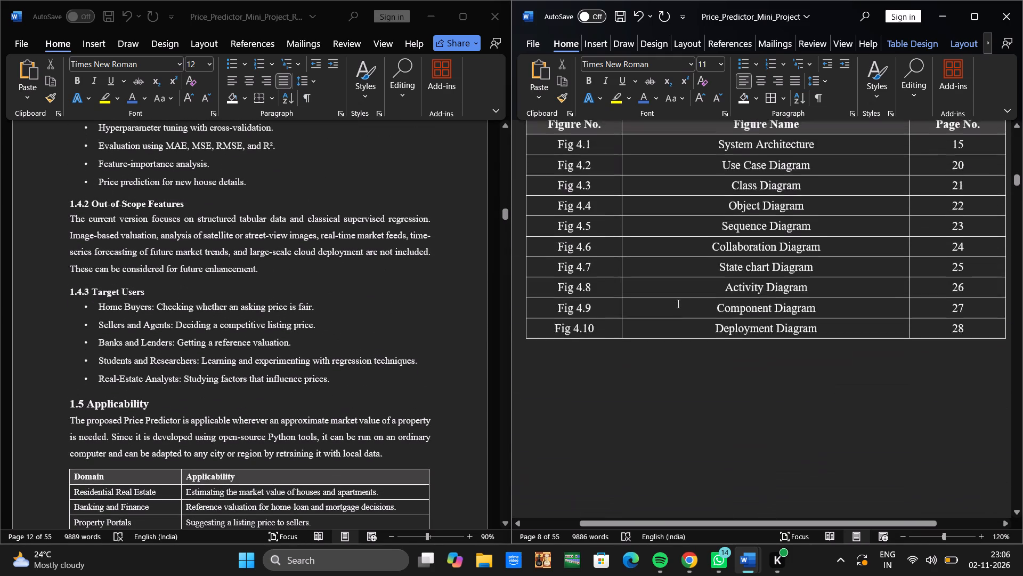
scroll(677, 303, "down", 1)
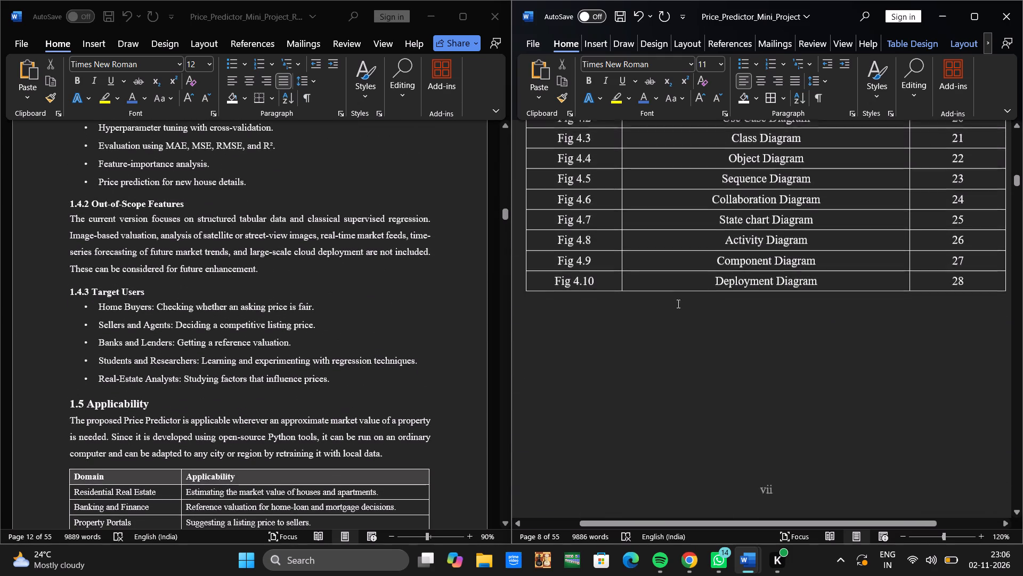
scroll(677, 303, "down", 1)
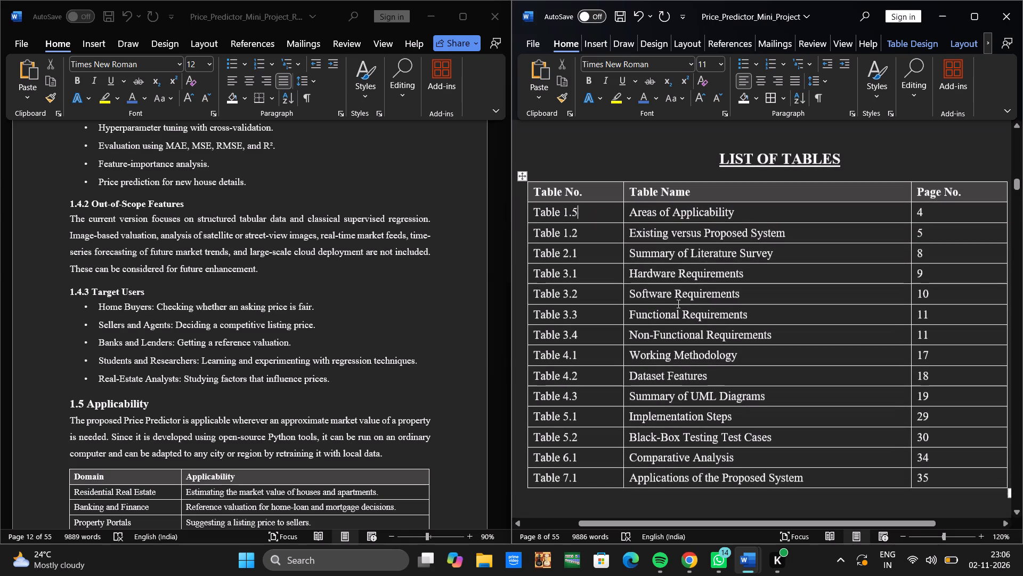